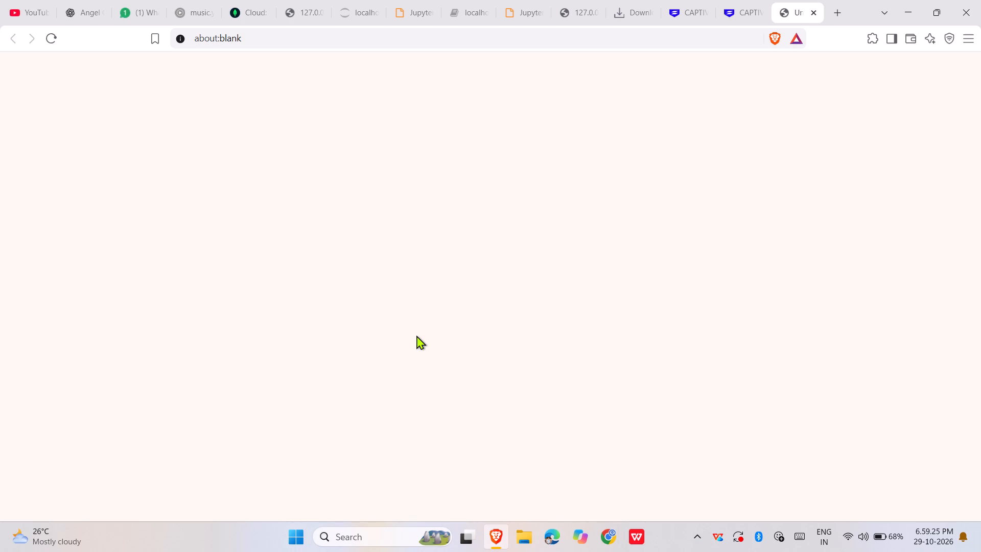
Close every browser tab after the localhost:8889/tree tab: the blank page, both captive portal pages, Downloads, 127.0.0.1, localhost and both Jupyter tabs.
{"action": "left_click", "coordinate": [813, 11]}
{"action": "left_click", "coordinate": [813, 11]}
{"action": "left_click", "coordinate": [813, 11]}
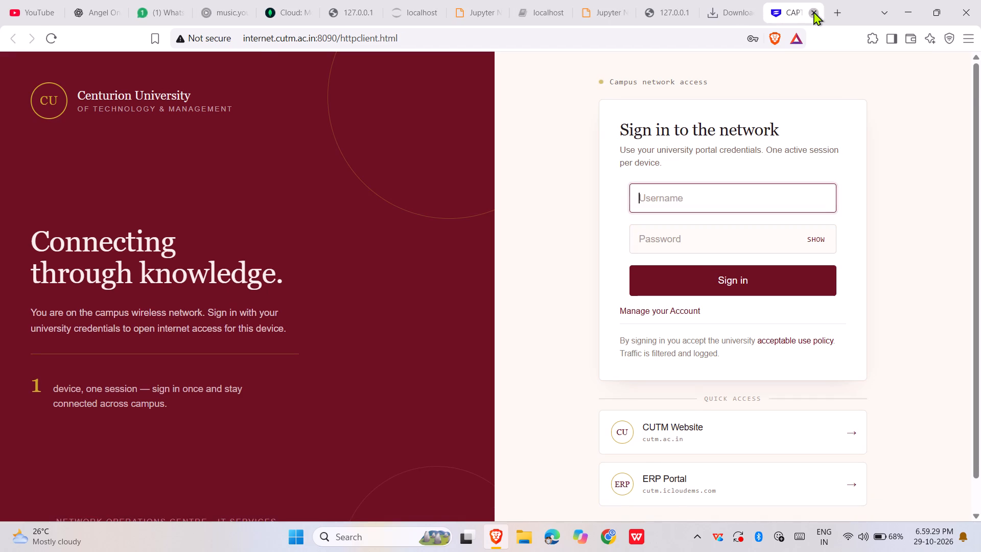
{"action": "left_click", "coordinate": [813, 11]}
{"action": "left_click", "coordinate": [813, 11]}
{"action": "left_click", "coordinate": [813, 11]}
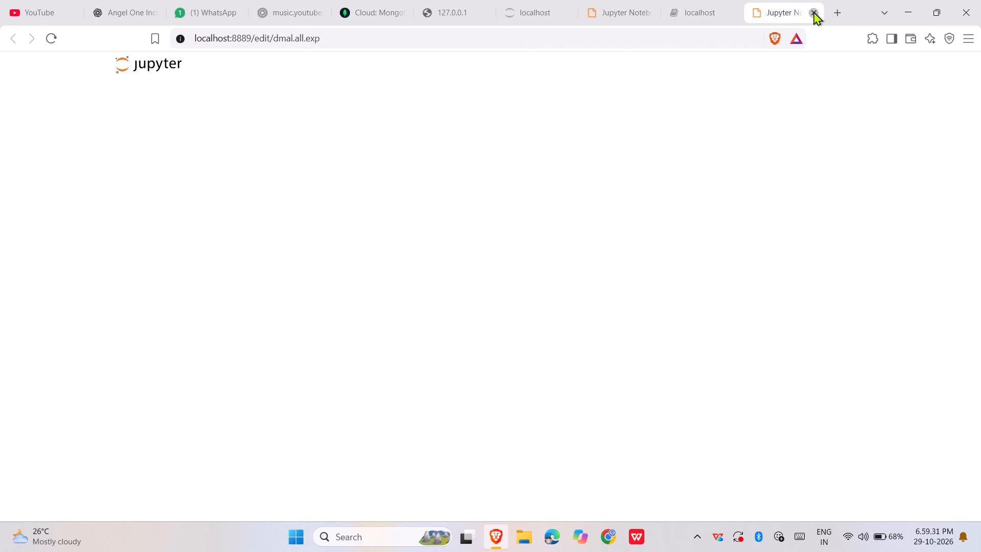
{"action": "left_click", "coordinate": [813, 11]}
{"action": "left_click", "coordinate": [813, 11]}
{"action": "left_click", "coordinate": [813, 11]}
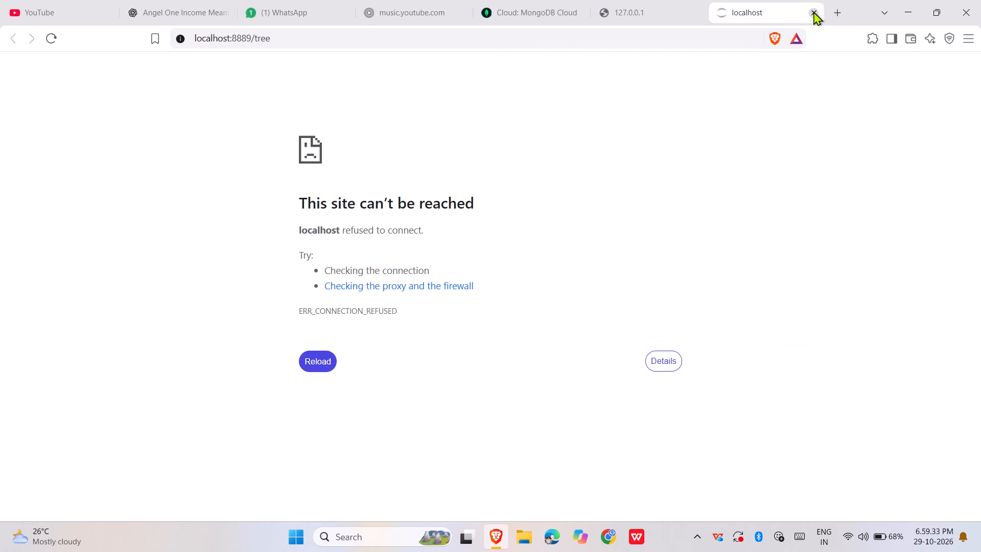
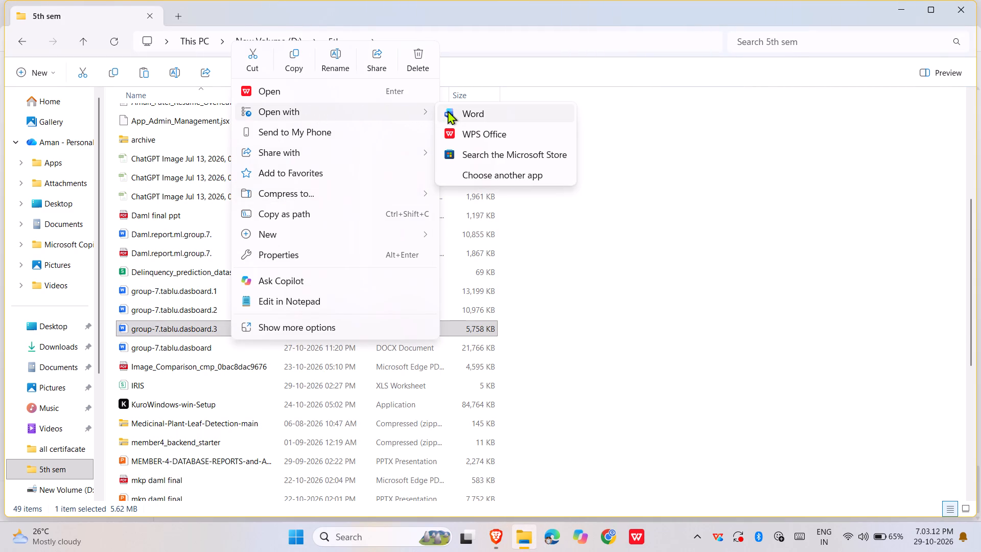
{"action": "left_click", "coordinate": [448, 110]}
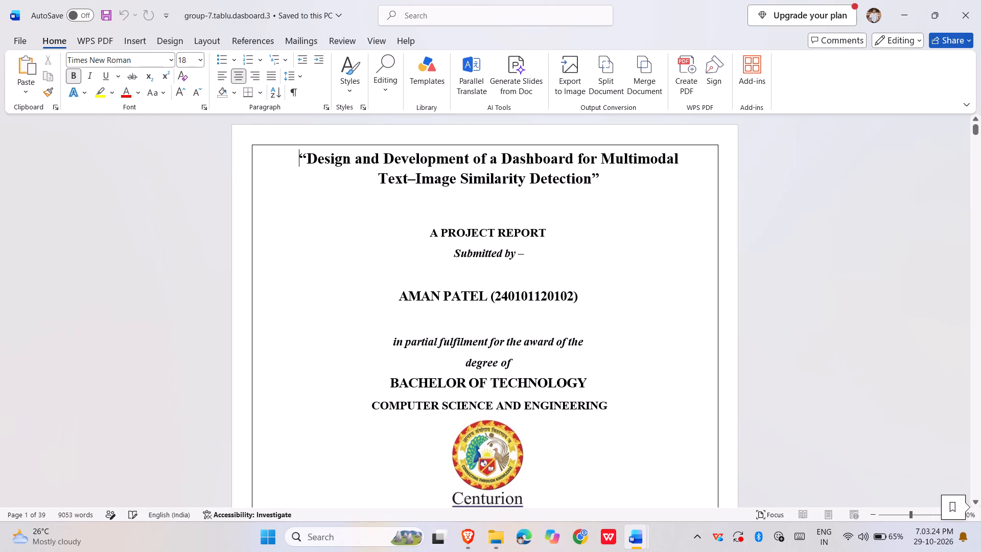
Look through the report's opening pages, from the title page and bonafide certificate to the declaration and acknowledgements.
{"action": "scroll", "coordinate": [708, 252], "scroll_direction": "down", "scroll_amount": 14}
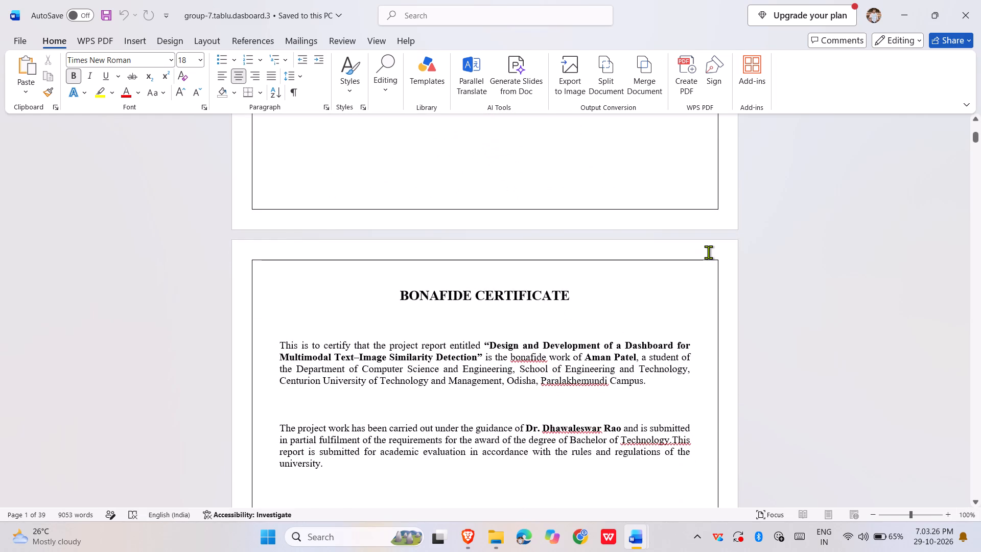
{"action": "scroll", "coordinate": [708, 252], "scroll_direction": "down", "scroll_amount": 3}
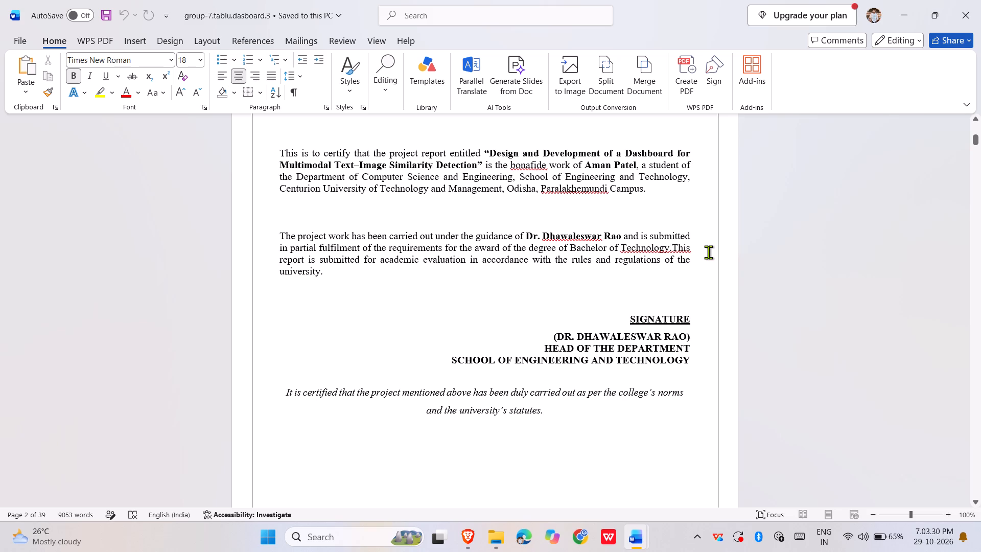
{"action": "scroll", "coordinate": [708, 252], "scroll_direction": "down", "scroll_amount": 6}
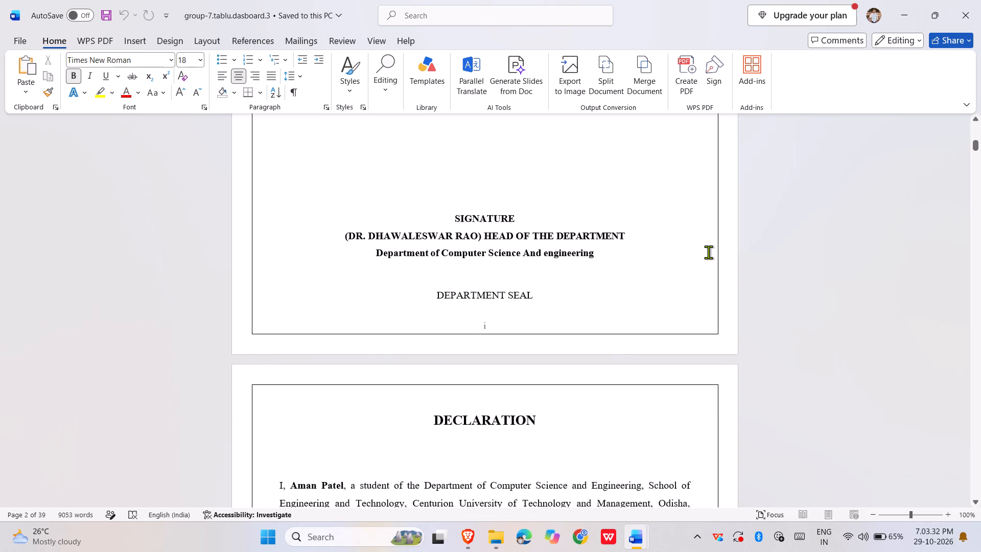
{"action": "scroll", "coordinate": [708, 252], "scroll_direction": "down", "scroll_amount": 9}
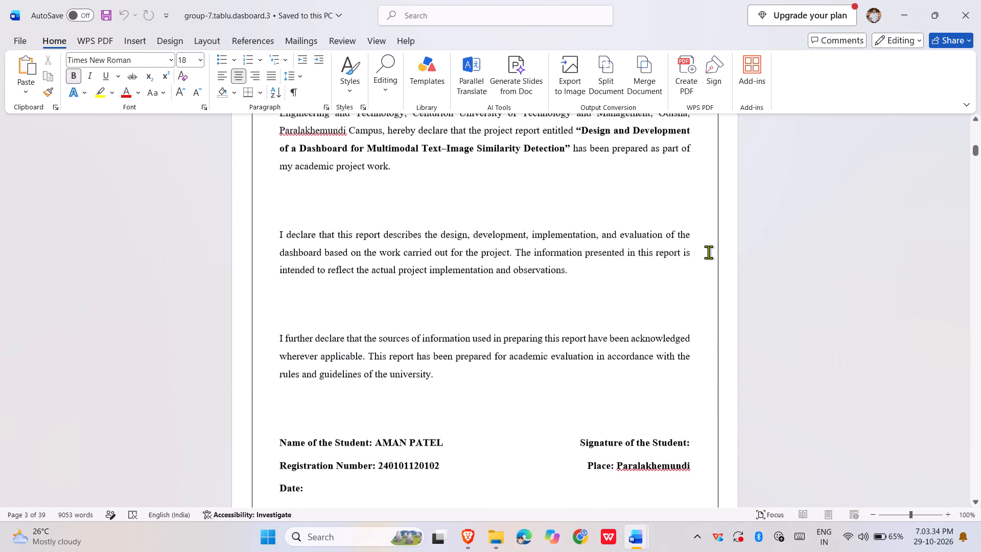
{"action": "scroll", "coordinate": [708, 252], "scroll_direction": "right", "scroll_amount": 1}
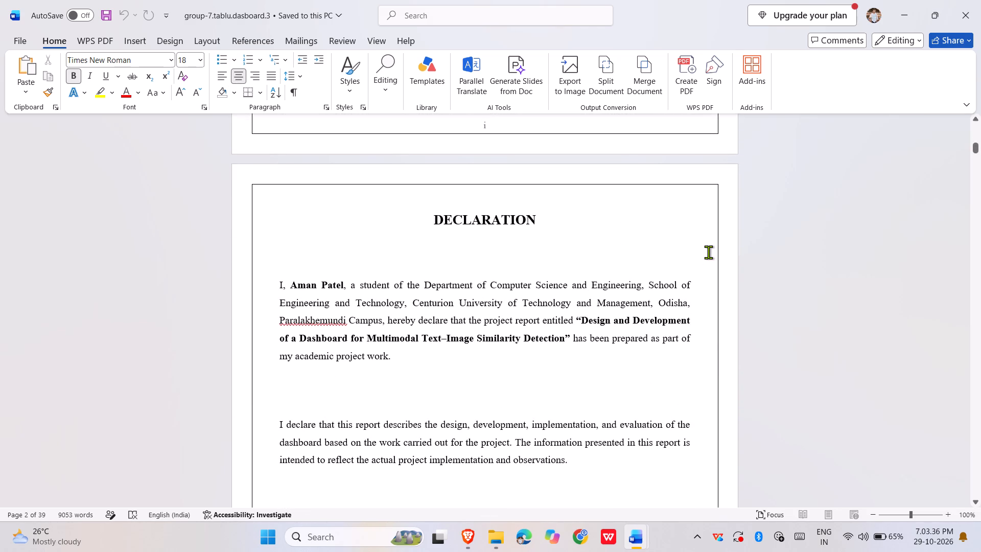
{"action": "scroll", "coordinate": [708, 252], "scroll_direction": "right", "scroll_amount": 5}
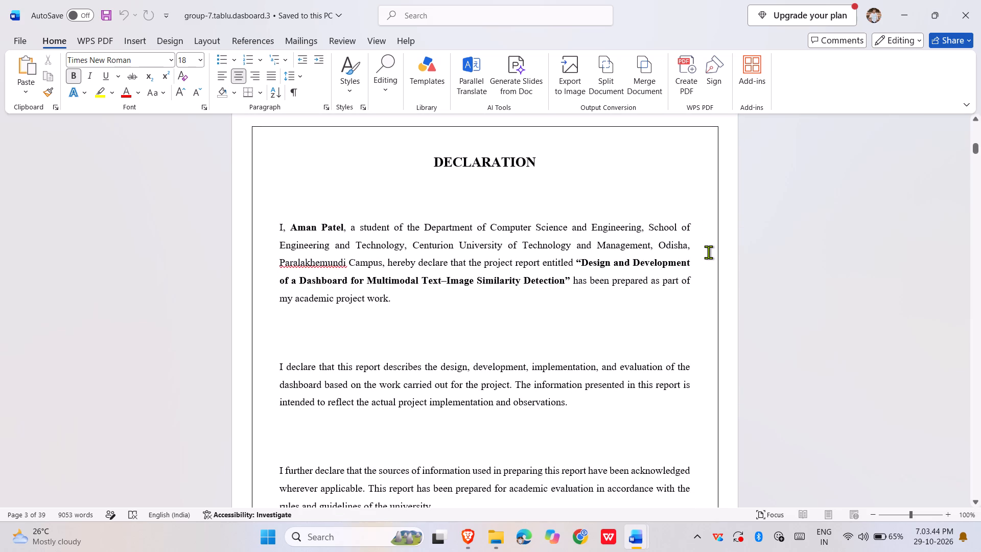
{"action": "scroll", "coordinate": [708, 252], "scroll_direction": "down", "scroll_amount": 5}
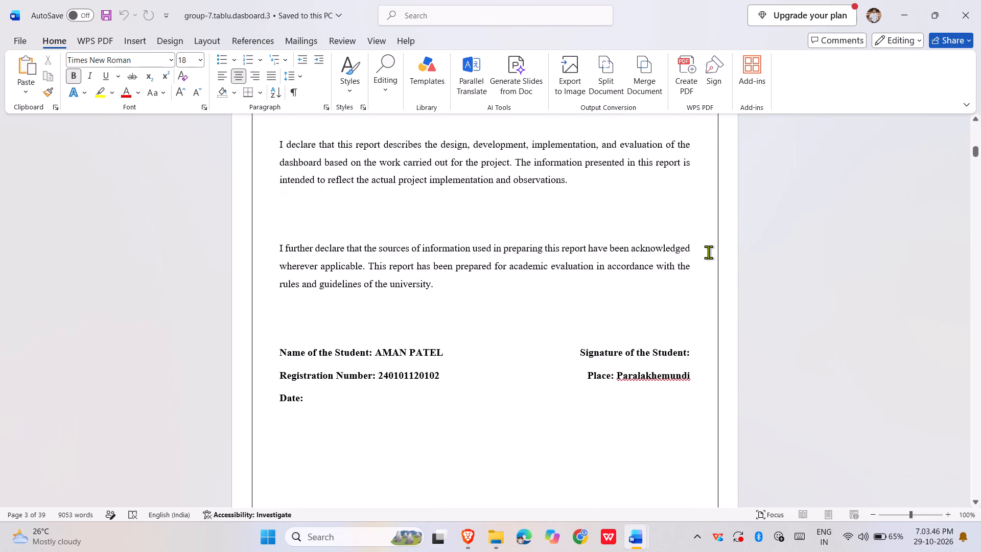
{"action": "scroll", "coordinate": [708, 252], "scroll_direction": "down", "scroll_amount": 6}
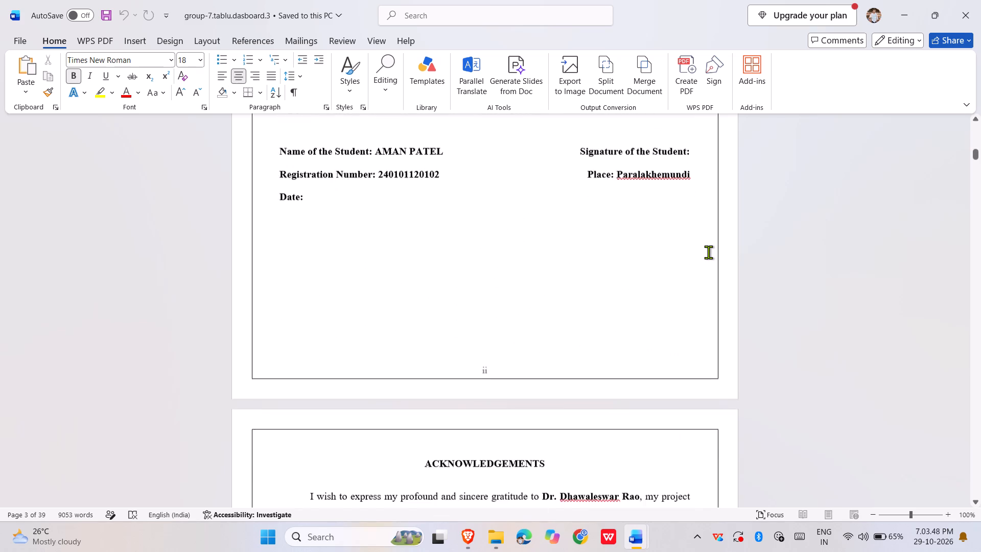
{"action": "scroll", "coordinate": [708, 252], "scroll_direction": "down", "scroll_amount": 7}
{"action": "scroll", "coordinate": [708, 252], "scroll_direction": "right", "scroll_amount": 1}
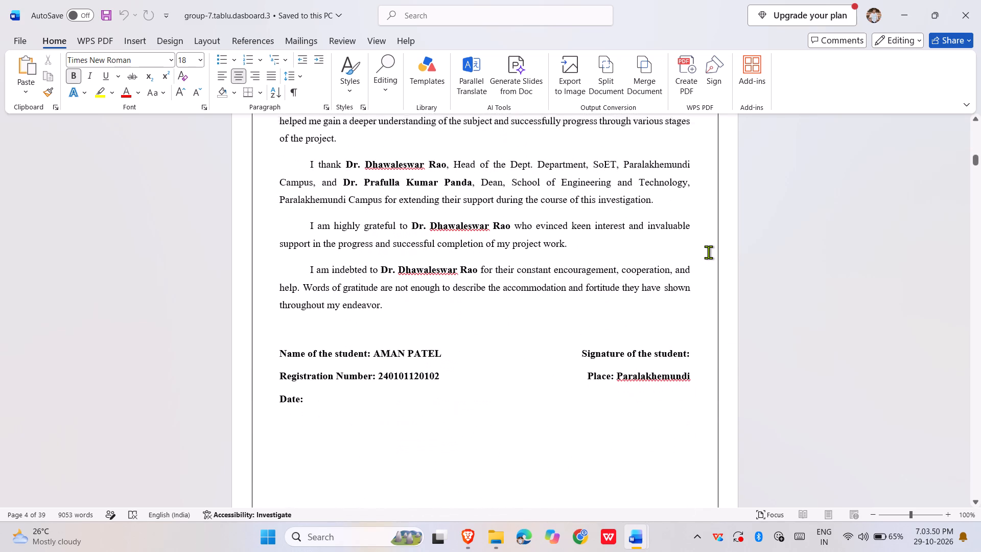
{"action": "scroll", "coordinate": [708, 252], "scroll_direction": "right", "scroll_amount": 1}
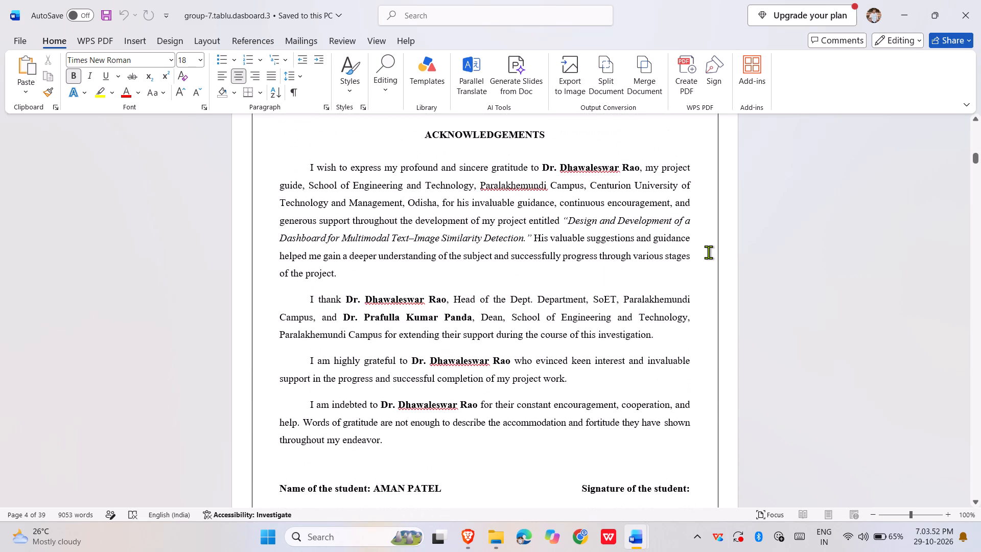
{"action": "scroll", "coordinate": [708, 252], "scroll_direction": "right", "scroll_amount": 1}
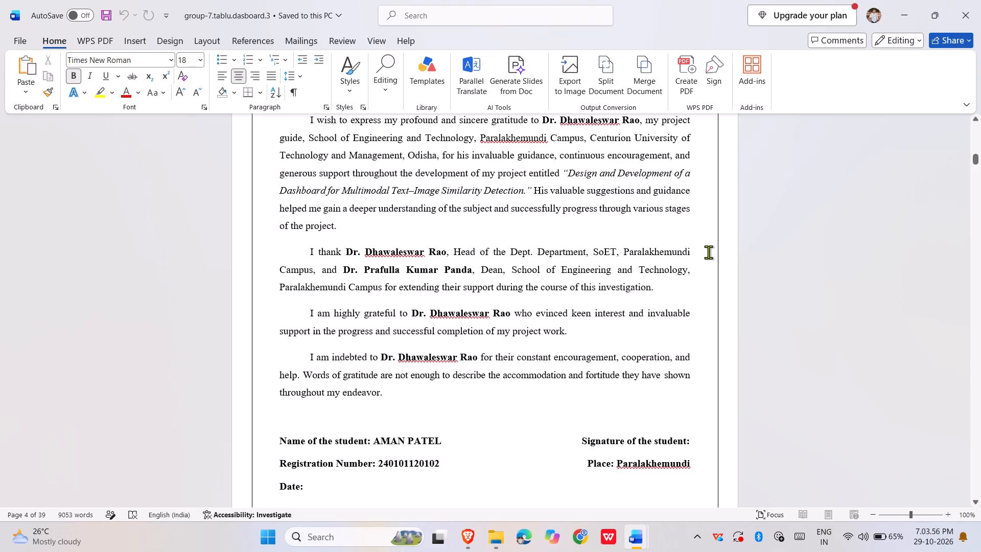
Examine the report's abstract and existing table of contents pages up to the start of Chapter 1.
{"action": "scroll", "coordinate": [708, 252], "scroll_direction": "down", "scroll_amount": 11}
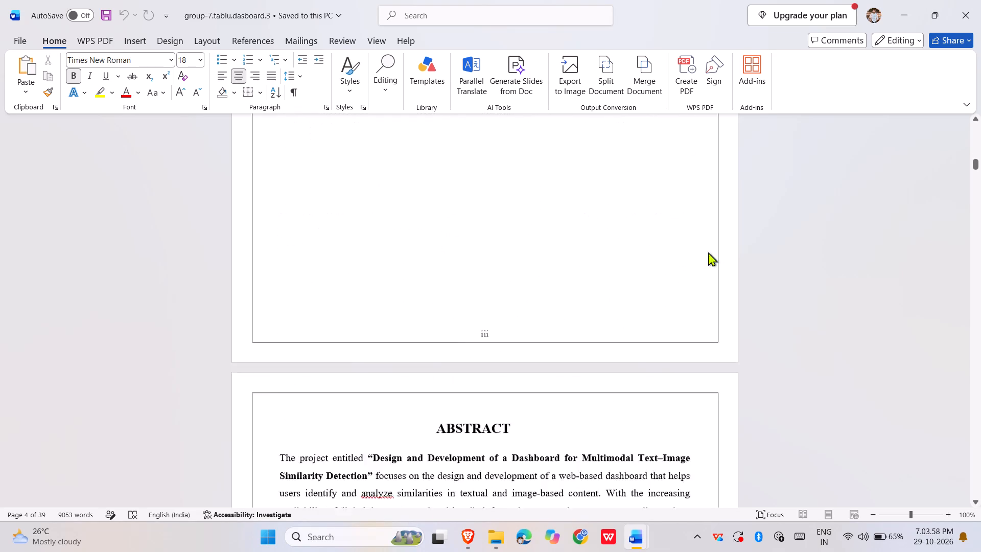
{"action": "scroll", "coordinate": [708, 252], "scroll_direction": "down", "scroll_amount": 10}
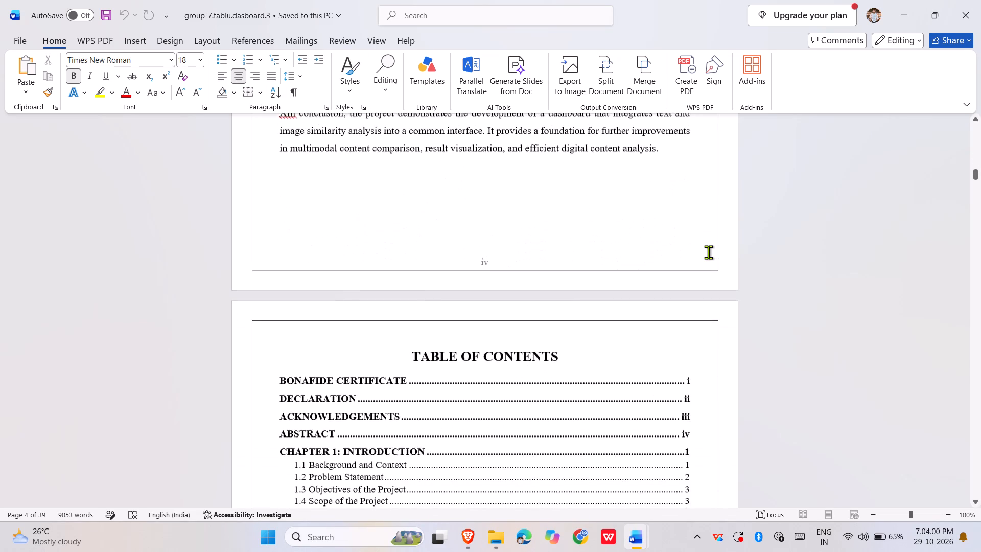
{"action": "scroll", "coordinate": [708, 252], "scroll_direction": "down", "scroll_amount": 4}
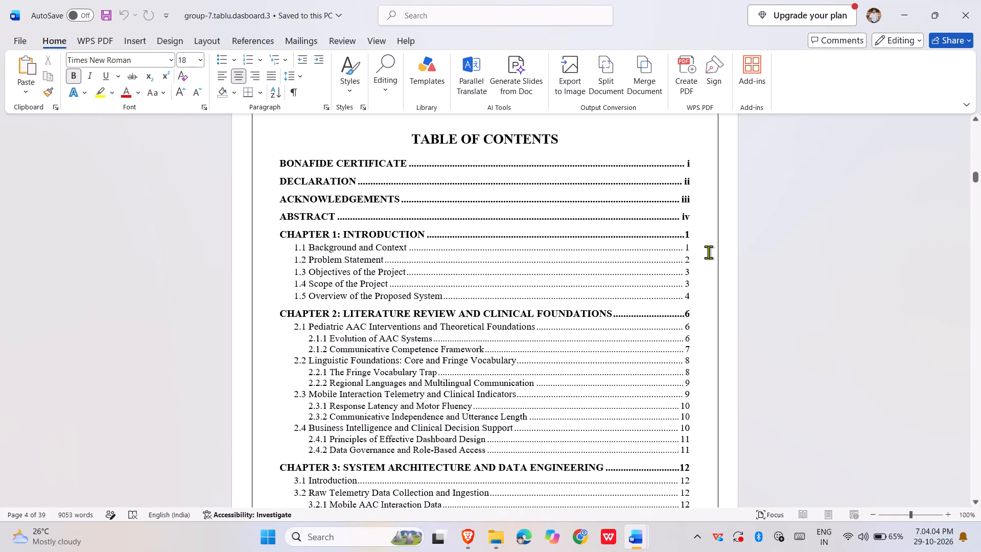
{"action": "scroll", "coordinate": [708, 252], "scroll_direction": "down", "scroll_amount": 10}
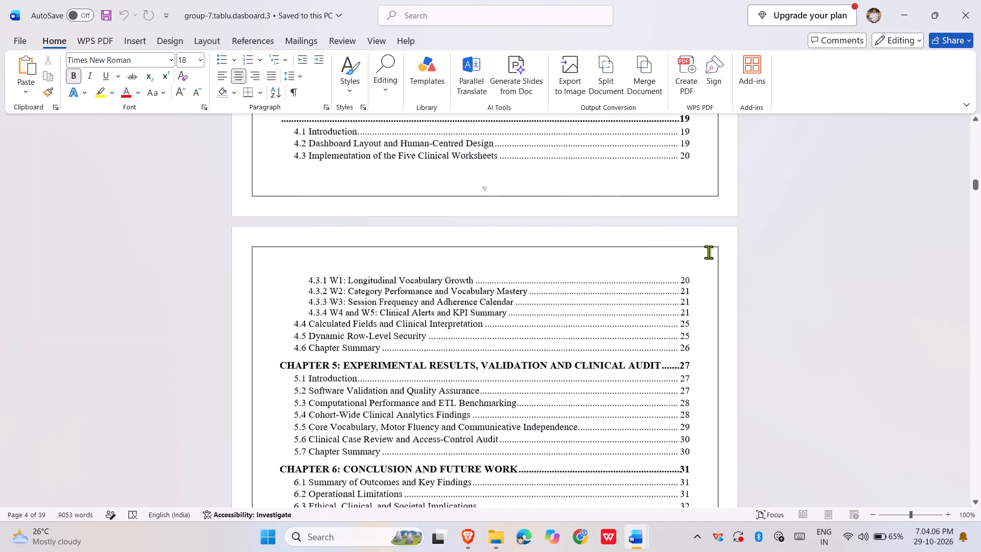
{"action": "scroll", "coordinate": [708, 252], "scroll_direction": "down", "scroll_amount": 11}
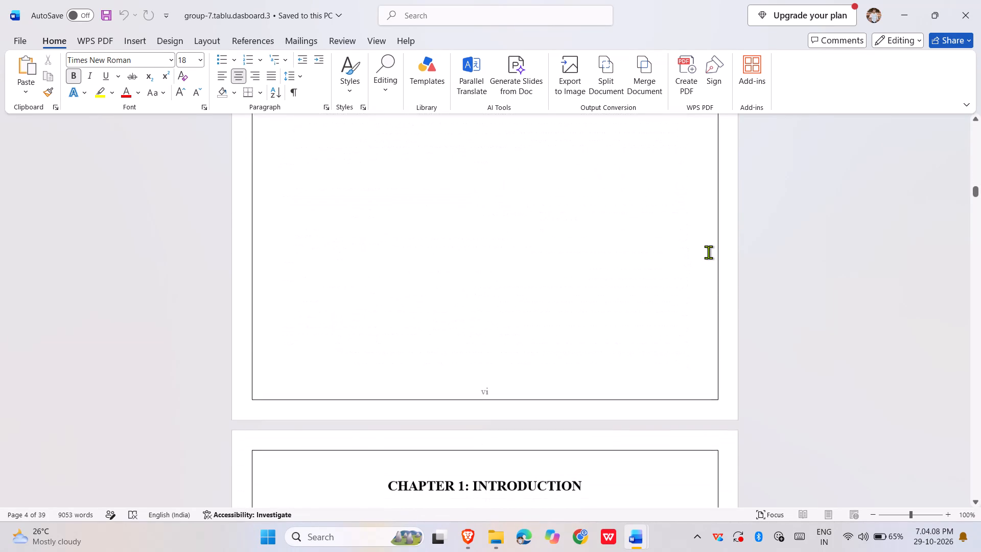
Check the last entries of the table of contents against the page where Chapter 1: Introduction begins.
{"action": "scroll", "coordinate": [708, 252], "scroll_direction": "down", "scroll_amount": 2}
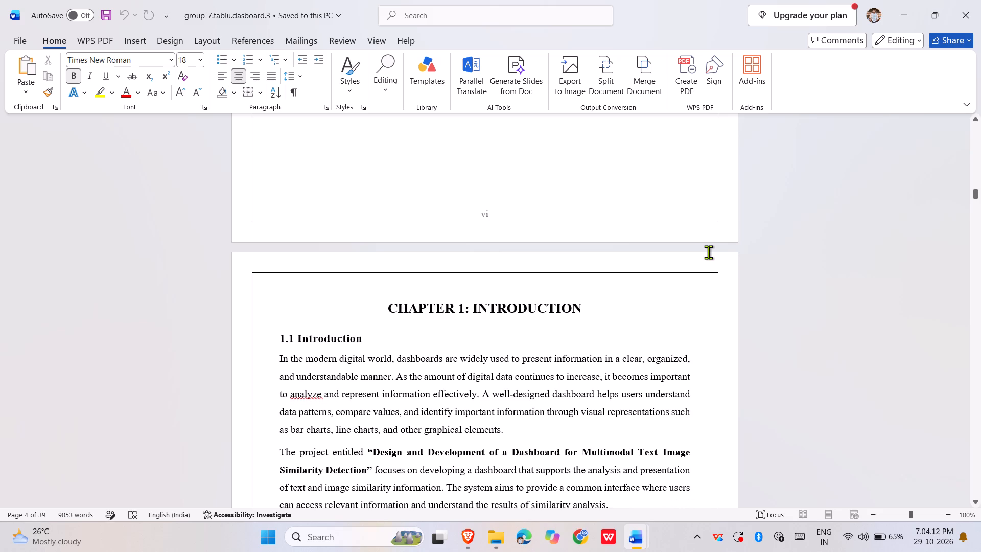
{"action": "scroll", "coordinate": [708, 252], "scroll_direction": "up", "scroll_amount": 9}
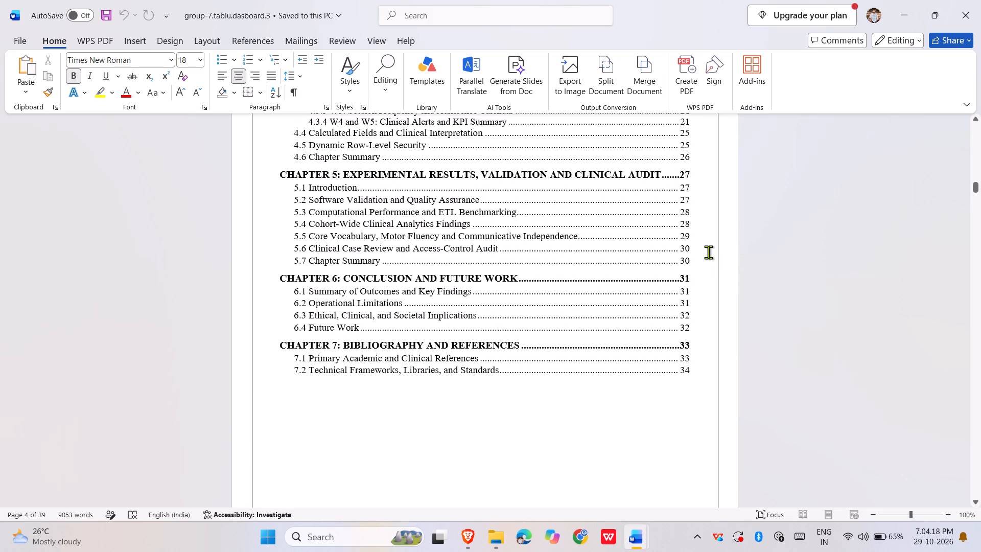
{"action": "scroll", "coordinate": [708, 252], "scroll_direction": "down", "scroll_amount": 5}
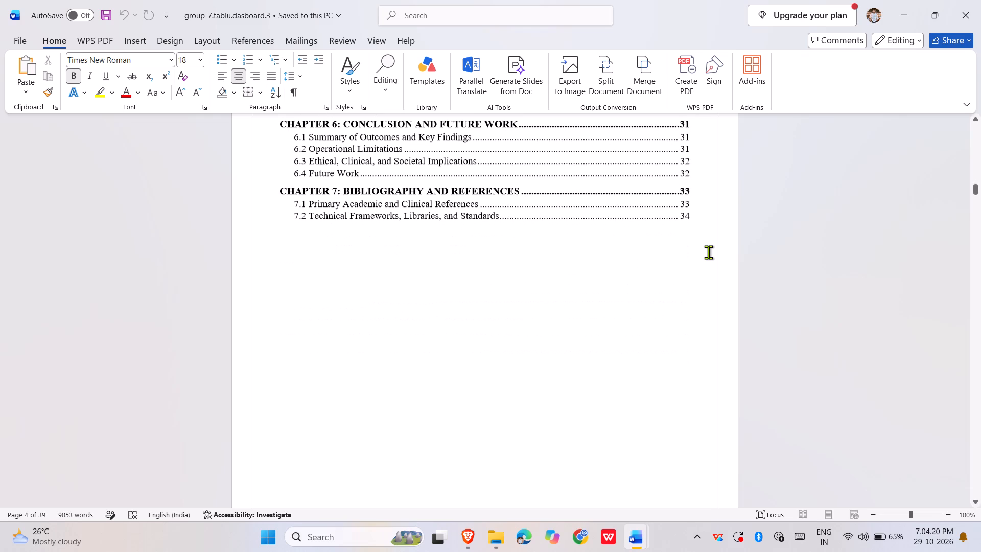
{"action": "scroll", "coordinate": [708, 252], "scroll_direction": "down", "scroll_amount": 11}
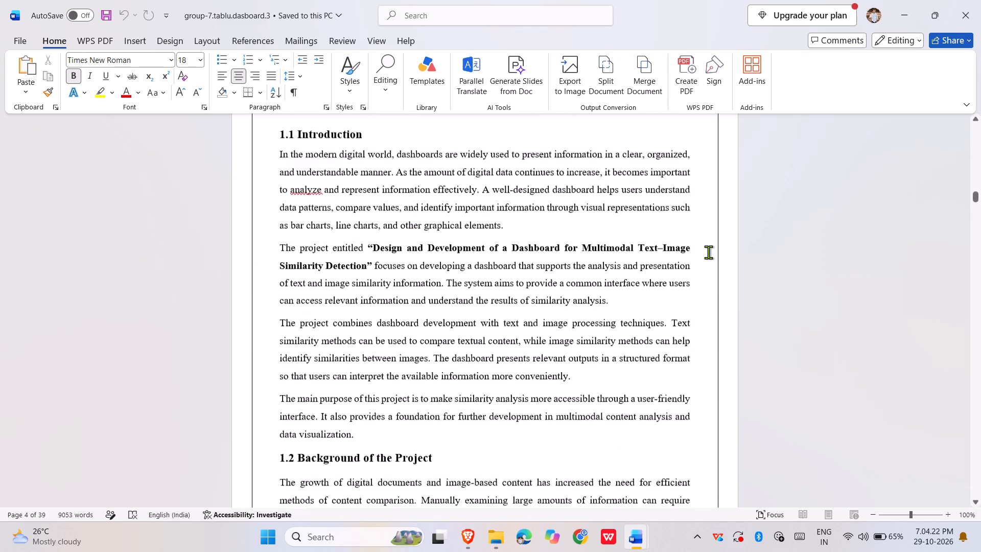
{"action": "scroll", "coordinate": [708, 252], "scroll_direction": "right", "scroll_amount": 1}
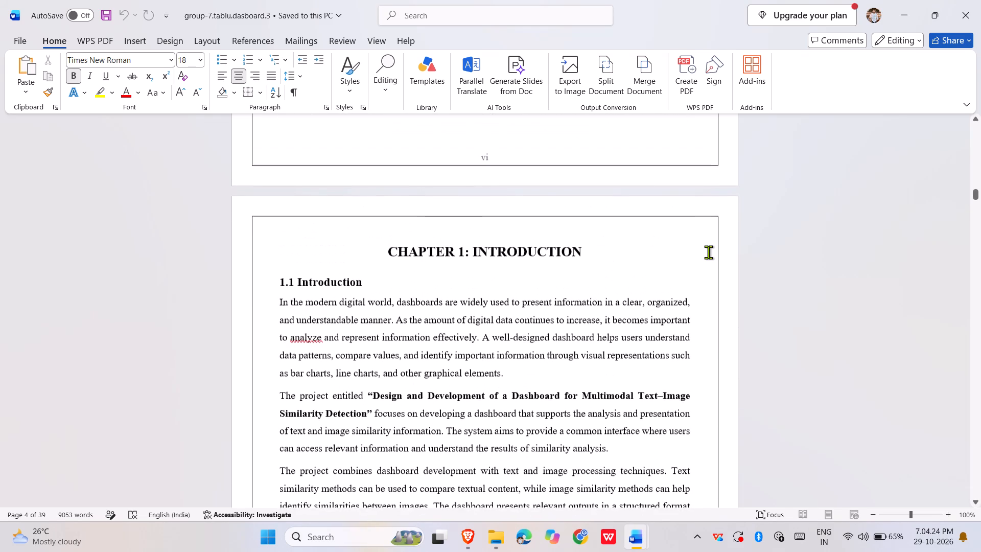
{"action": "scroll", "coordinate": [708, 252], "scroll_direction": "right", "scroll_amount": 1}
{"action": "scroll", "coordinate": [708, 252], "scroll_direction": "up", "scroll_amount": 4}
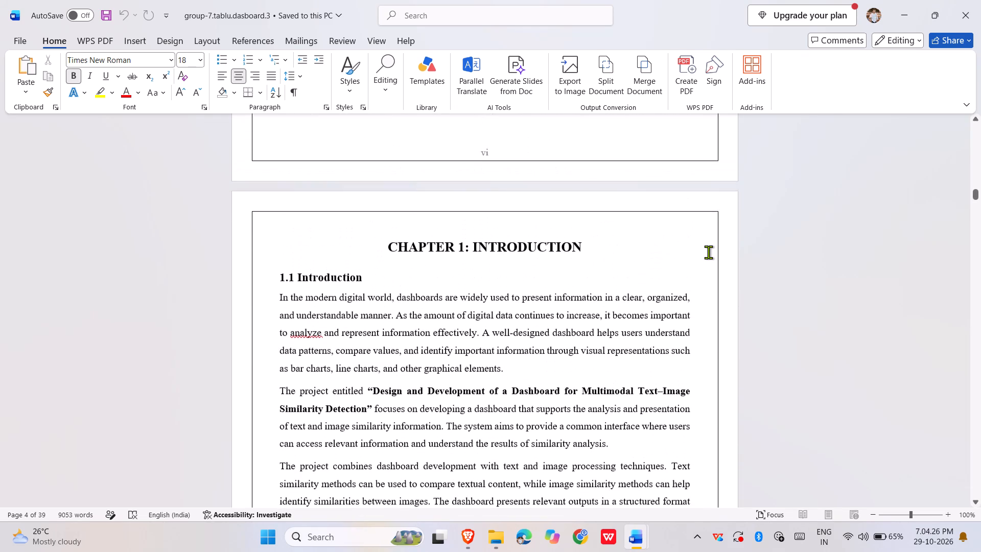
Look through Chapter 1's sections, diagram and page numbers up to the start of Chapter 2: Literature Review.
{"action": "scroll", "coordinate": [708, 252], "scroll_direction": "down", "scroll_amount": 11}
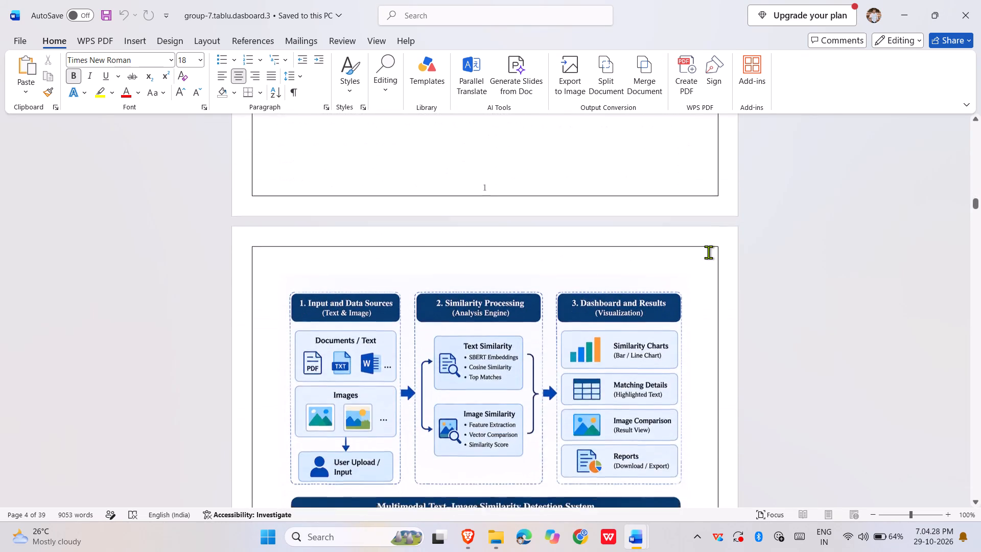
{"action": "scroll", "coordinate": [708, 252], "scroll_direction": "down", "scroll_amount": 15}
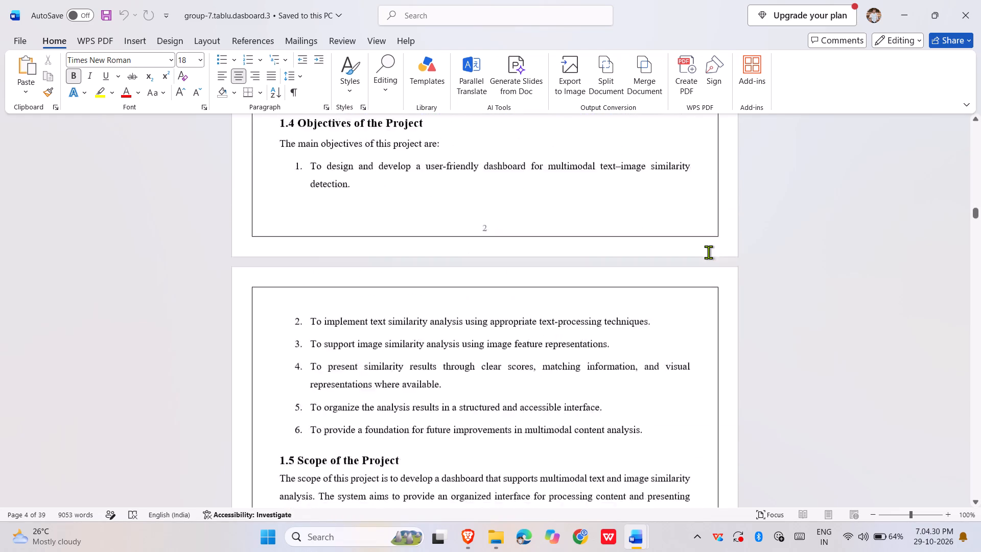
{"action": "scroll", "coordinate": [708, 252], "scroll_direction": "down", "scroll_amount": 9}
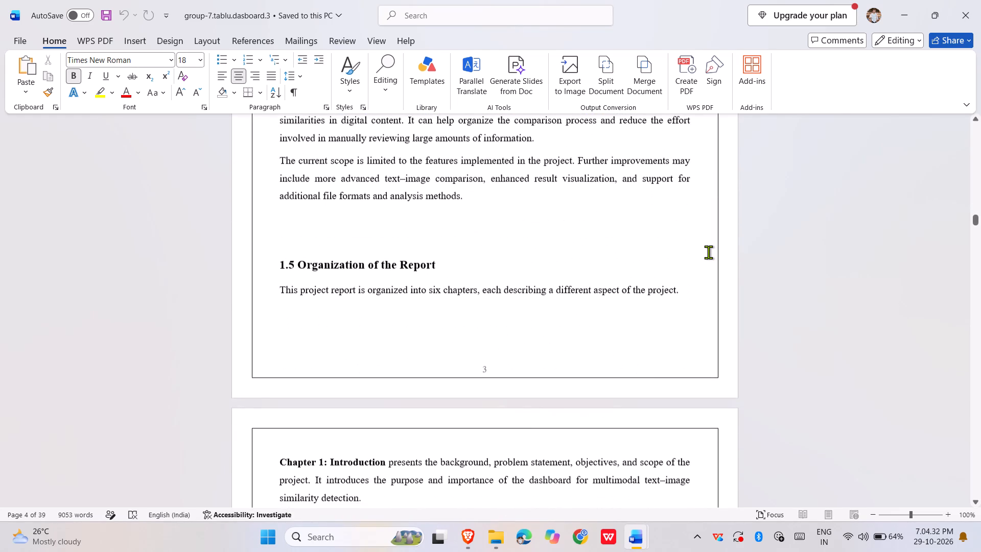
{"action": "scroll", "coordinate": [708, 252], "scroll_direction": "down", "scroll_amount": 15}
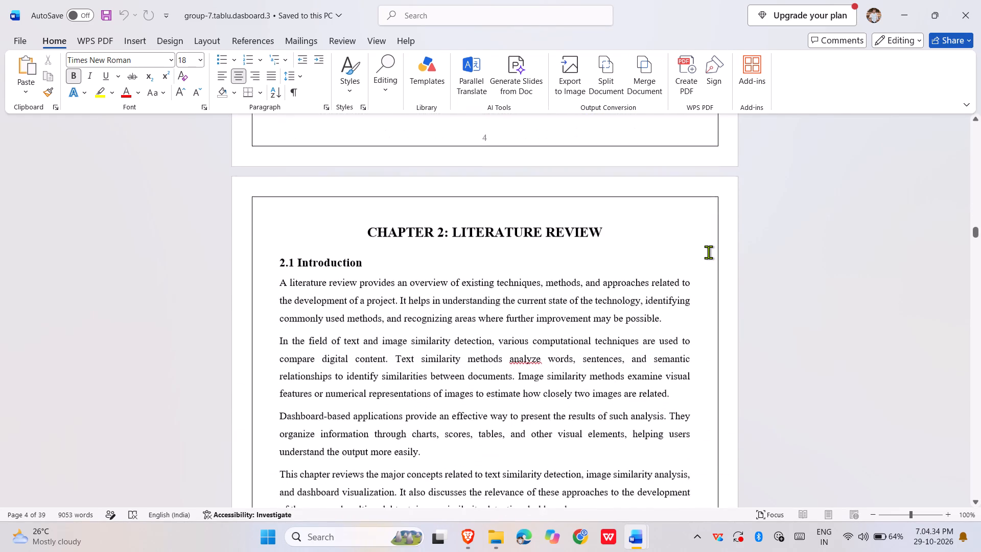
Review the Chapter 2: Literature Review headings and page numbers, from text similarity techniques to the end of the chapter.
{"action": "scroll", "coordinate": [708, 252], "scroll_direction": "down", "scroll_amount": 20}
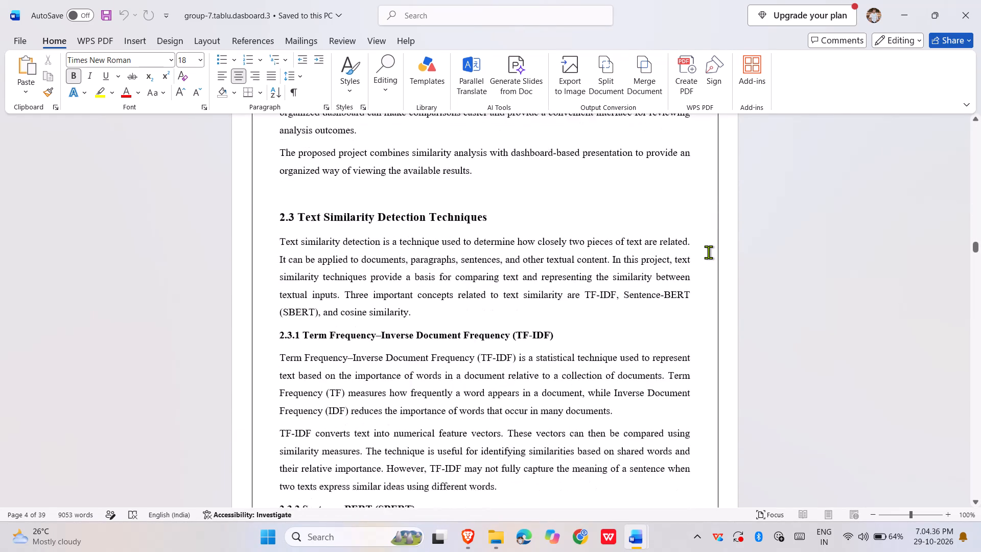
{"action": "scroll", "coordinate": [708, 252], "scroll_direction": "down", "scroll_amount": 16}
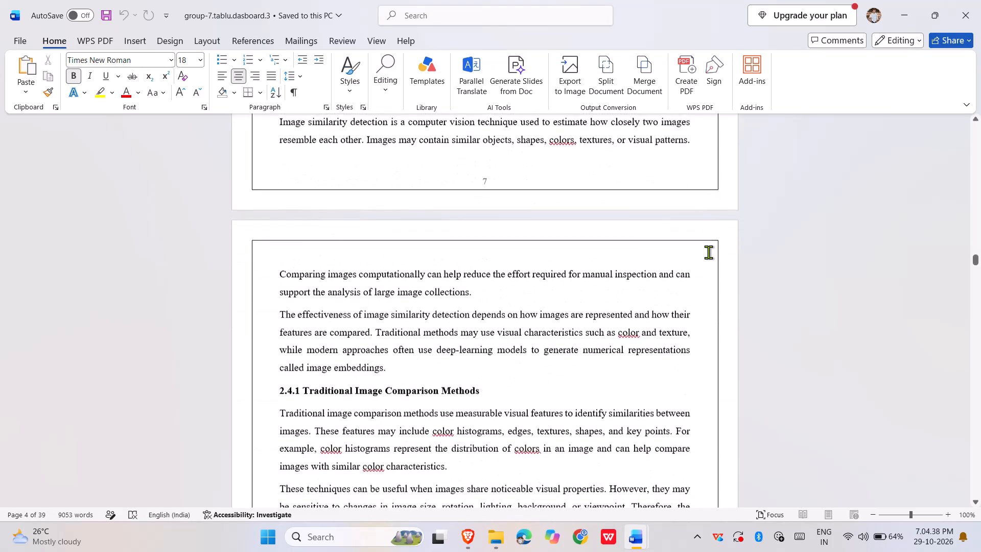
{"action": "scroll", "coordinate": [708, 252], "scroll_direction": "down", "scroll_amount": 17}
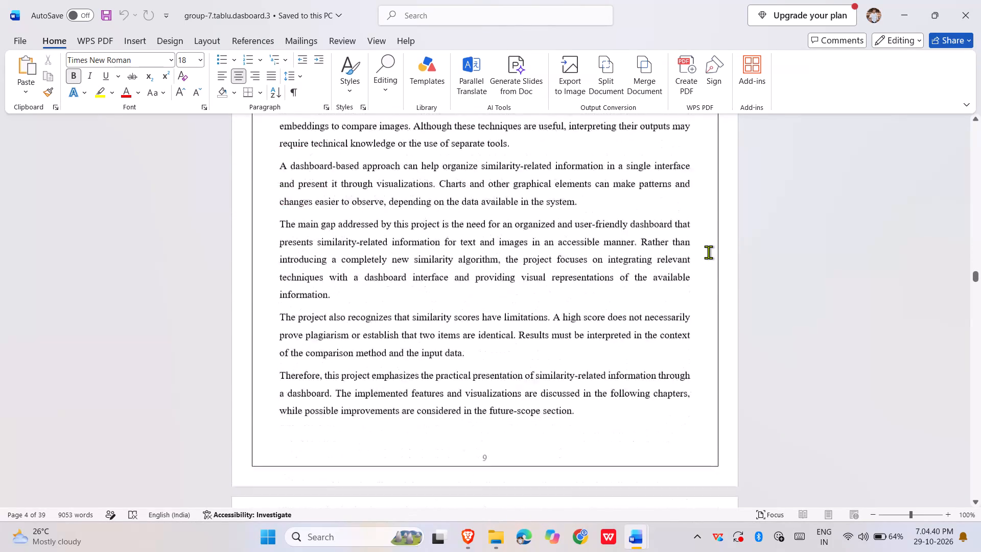
Examine Chapter 3's architecture, technologies, workflow diagram and similarity detection sections with their page numbers, up to the Chapter 4 heading.
{"action": "scroll", "coordinate": [708, 252], "scroll_direction": "down", "scroll_amount": 9}
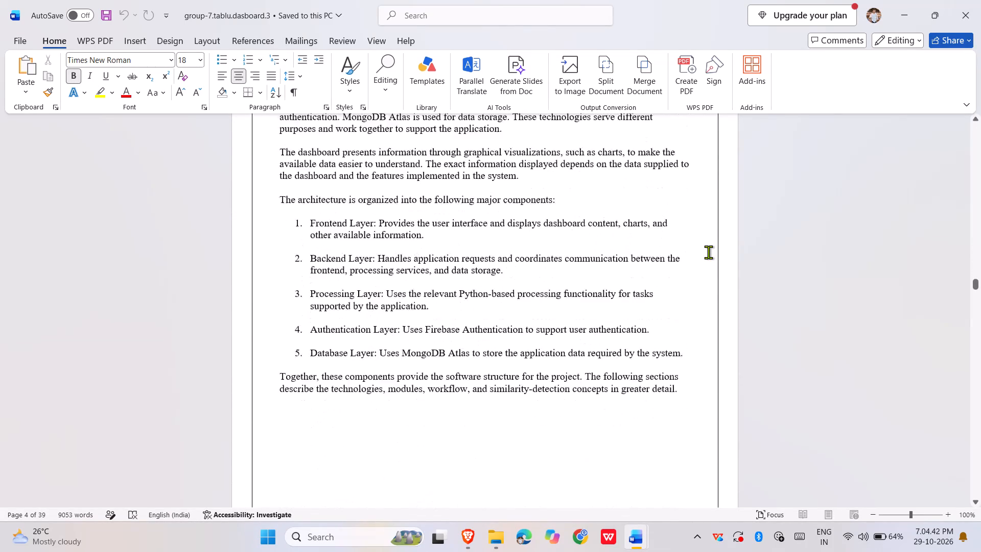
{"action": "scroll", "coordinate": [708, 252], "scroll_direction": "down", "scroll_amount": 15}
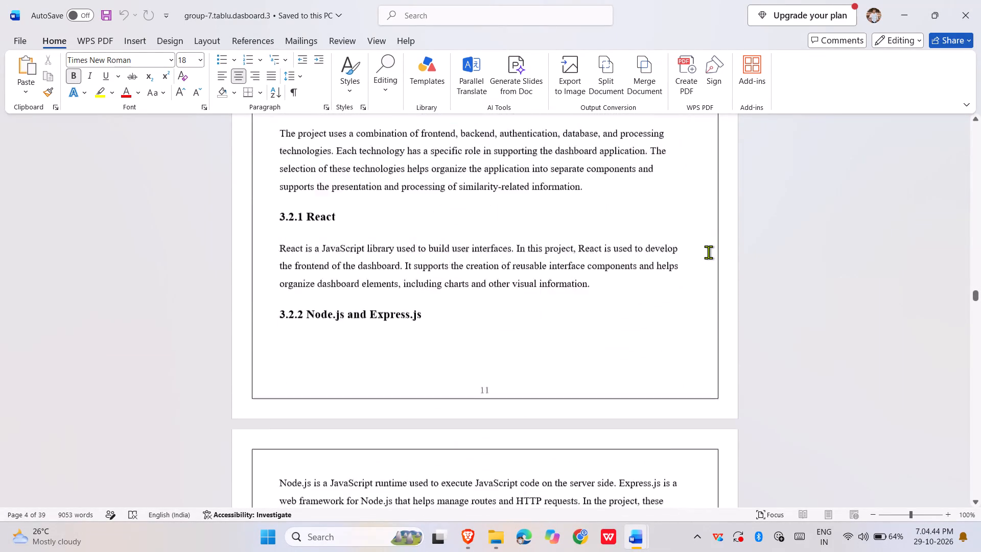
{"action": "scroll", "coordinate": [708, 252], "scroll_direction": "down", "scroll_amount": 17}
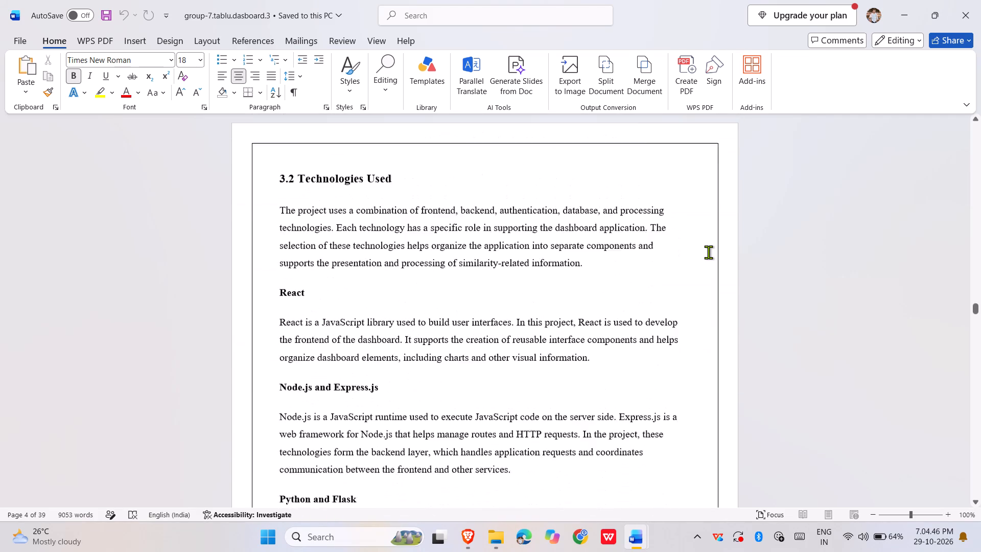
{"action": "scroll", "coordinate": [708, 252], "scroll_direction": "down", "scroll_amount": 16}
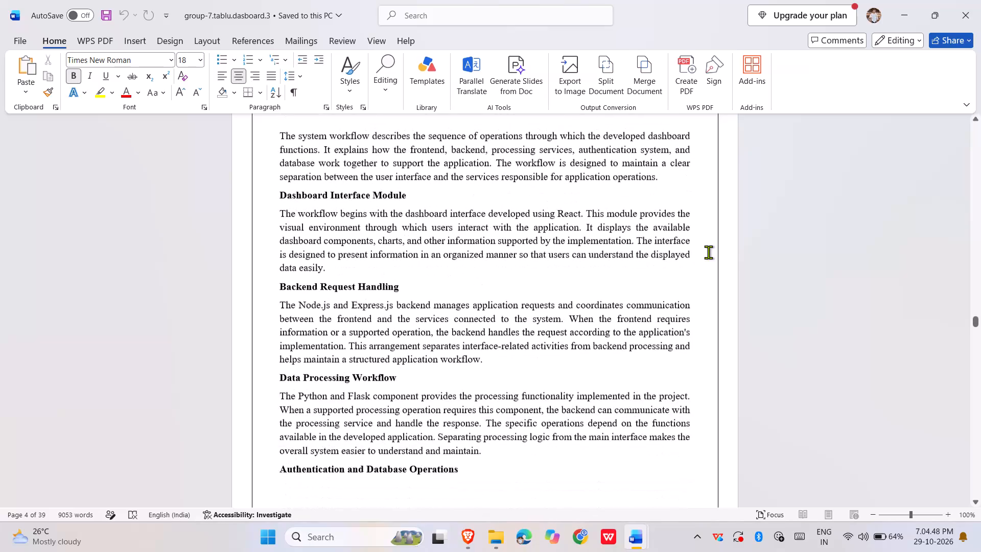
{"action": "scroll", "coordinate": [708, 252], "scroll_direction": "down", "scroll_amount": 17}
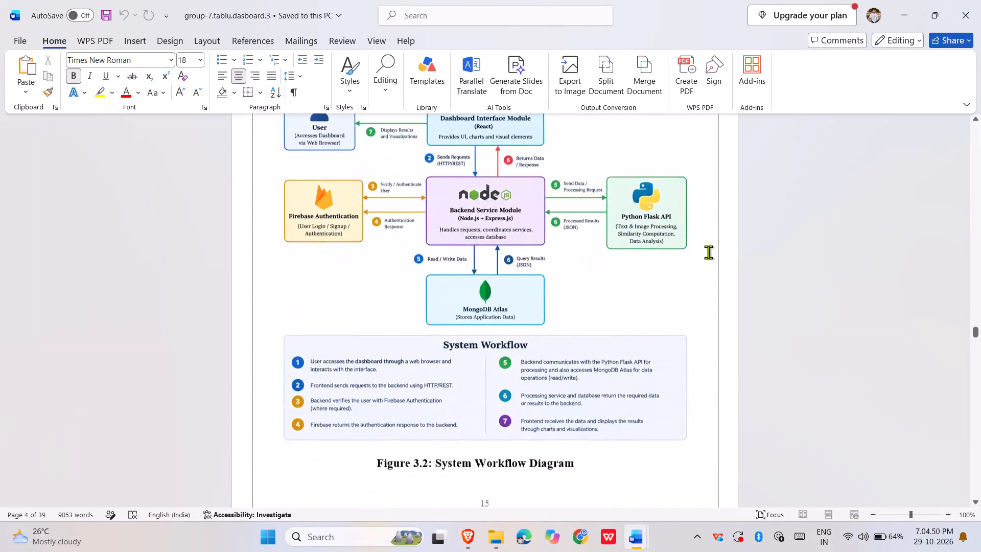
{"action": "scroll", "coordinate": [708, 252], "scroll_direction": "down", "scroll_amount": 12}
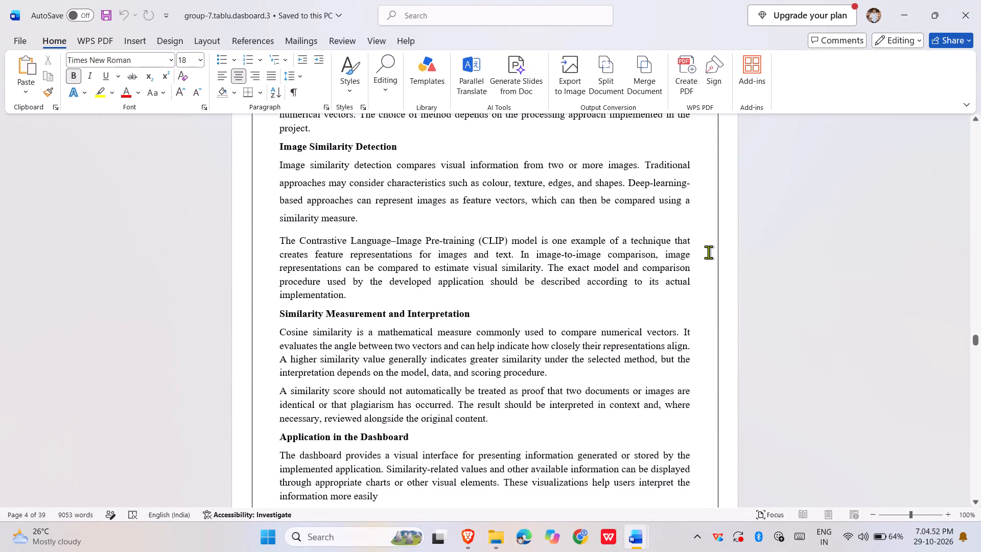
{"action": "scroll", "coordinate": [708, 252], "scroll_direction": "down", "scroll_amount": 10}
{"action": "scroll", "coordinate": [708, 252], "scroll_direction": "up", "scroll_amount": 5}
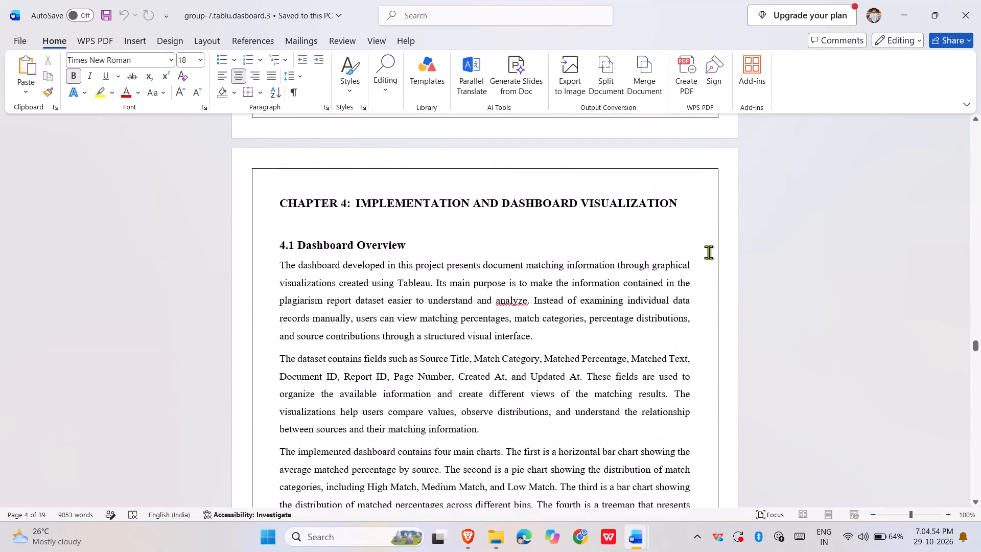
Examine Chapter 4's dashboard sections, the captions of Figures 4.1 to 4.5 and their page numbers.
{"action": "scroll", "coordinate": [708, 252], "scroll_direction": "down", "scroll_amount": 4}
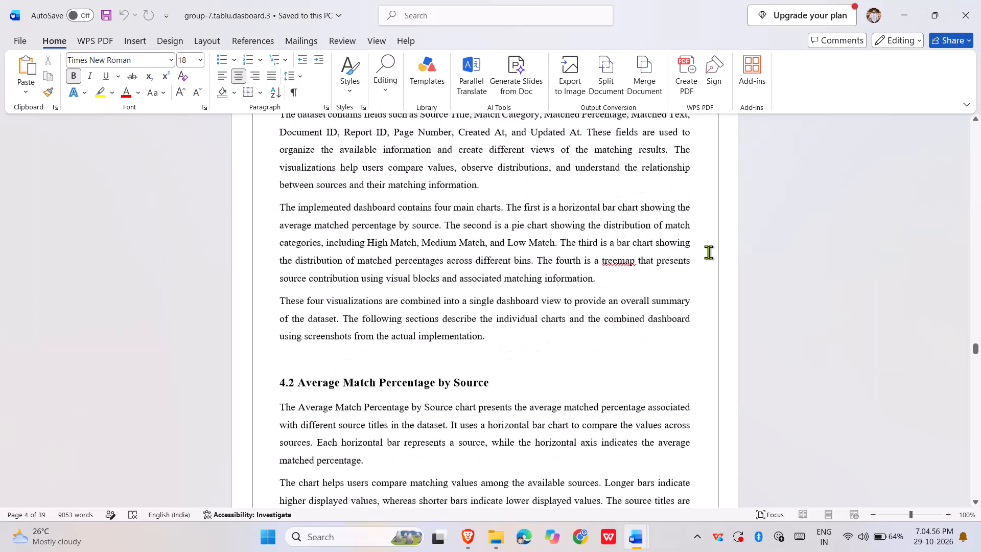
{"action": "scroll", "coordinate": [708, 252], "scroll_direction": "down", "scroll_amount": 12}
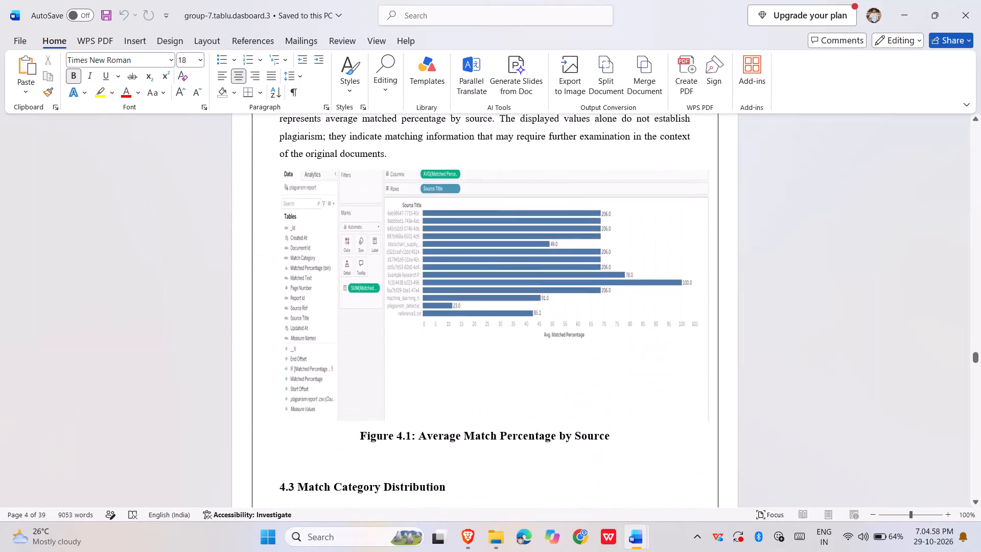
{"action": "scroll", "coordinate": [708, 252], "scroll_direction": "down", "scroll_amount": 12}
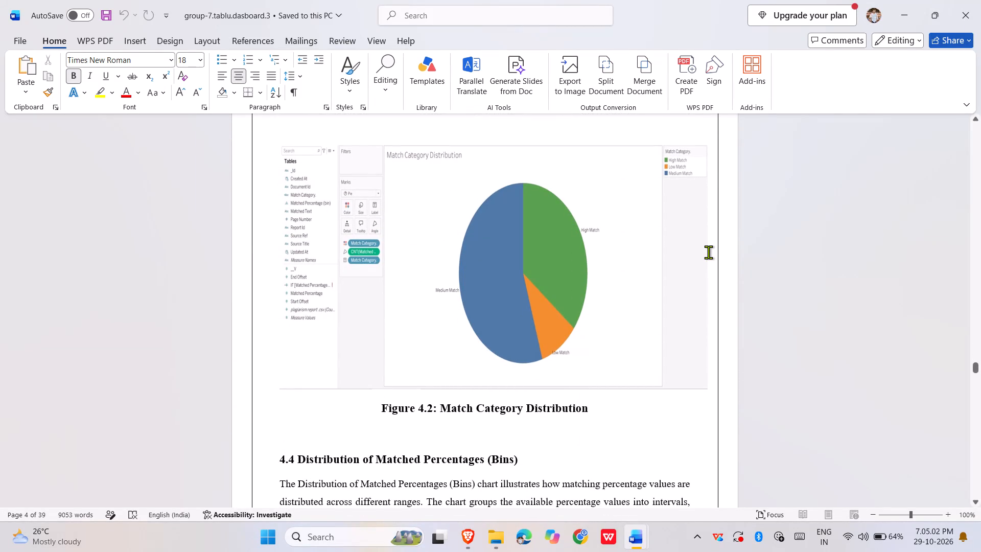
{"action": "scroll", "coordinate": [708, 252], "scroll_direction": "down", "scroll_amount": 5}
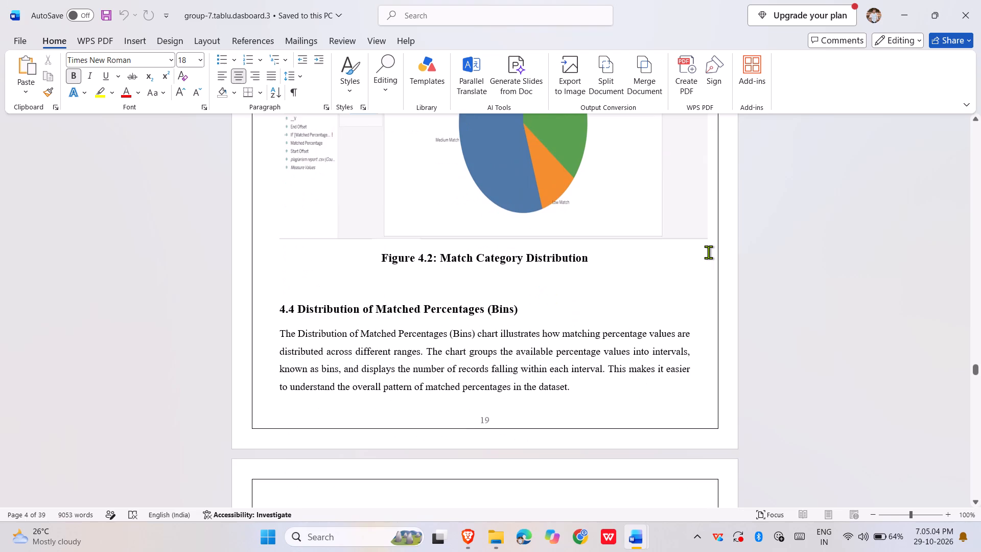
{"action": "scroll", "coordinate": [708, 252], "scroll_direction": "down", "scroll_amount": 8}
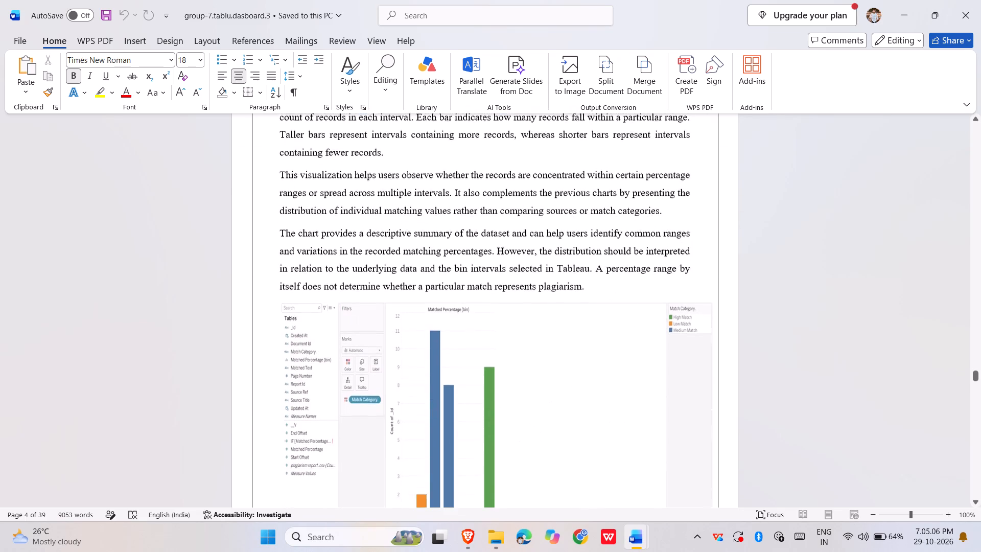
{"action": "scroll", "coordinate": [708, 252], "scroll_direction": "down", "scroll_amount": 2}
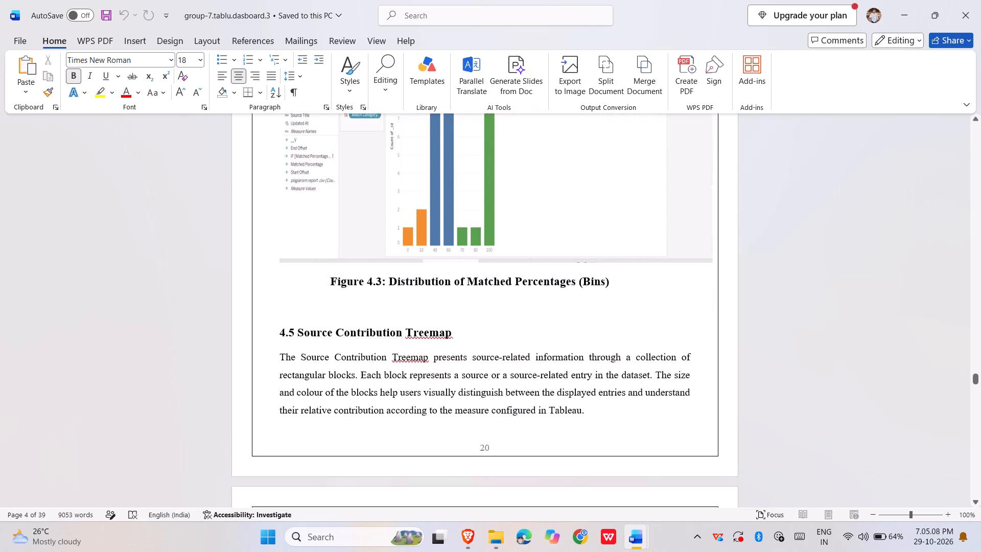
{"action": "scroll", "coordinate": [708, 252], "scroll_direction": "down", "scroll_amount": 11}
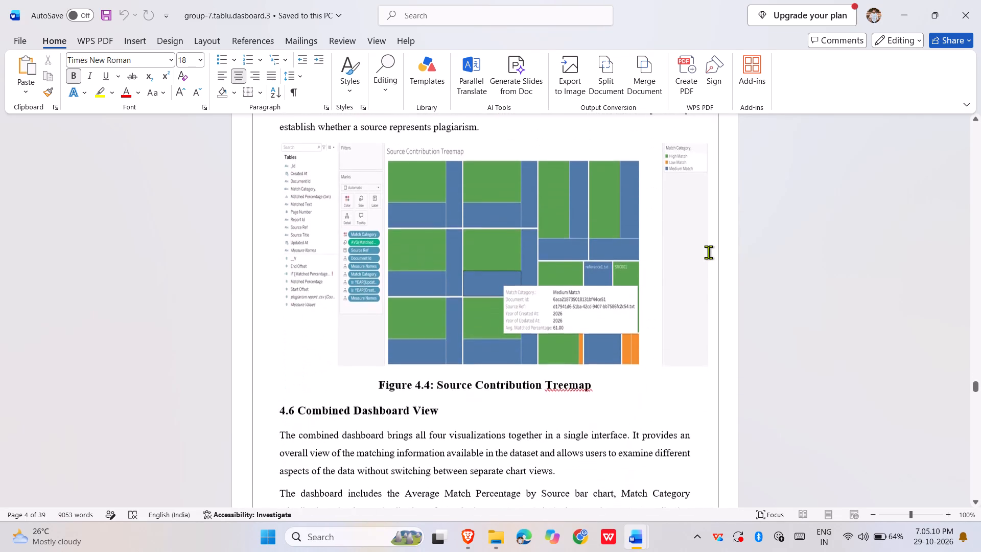
{"action": "scroll", "coordinate": [708, 252], "scroll_direction": "down", "scroll_amount": 7}
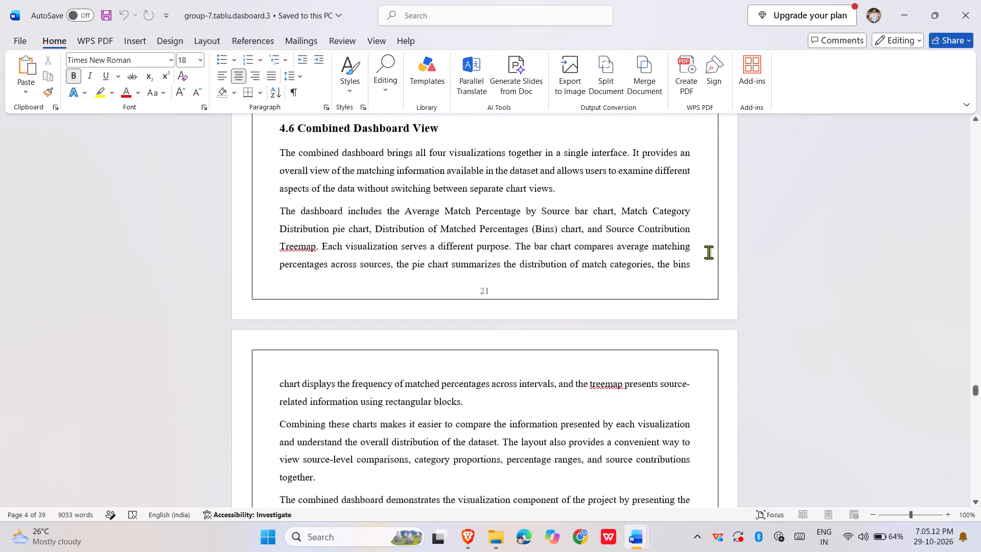
{"action": "scroll", "coordinate": [708, 252], "scroll_direction": "down", "scroll_amount": 10}
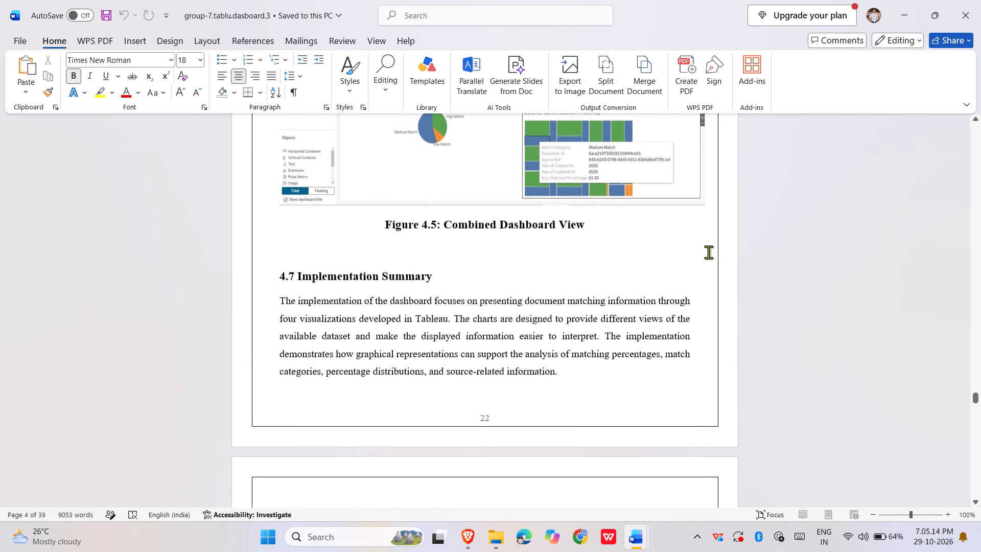
{"action": "scroll", "coordinate": [708, 252], "scroll_direction": "down", "scroll_amount": 16}
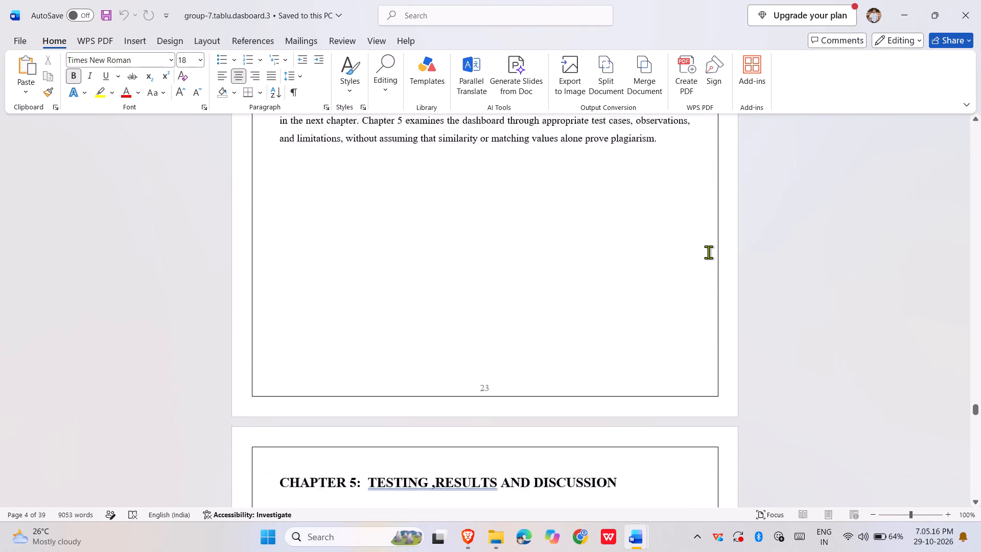
Look through Chapters 5 and 6 and the Chapter 7 bibliography for their section headings and page numbers.
{"action": "scroll", "coordinate": [708, 252], "scroll_direction": "down", "scroll_amount": 17}
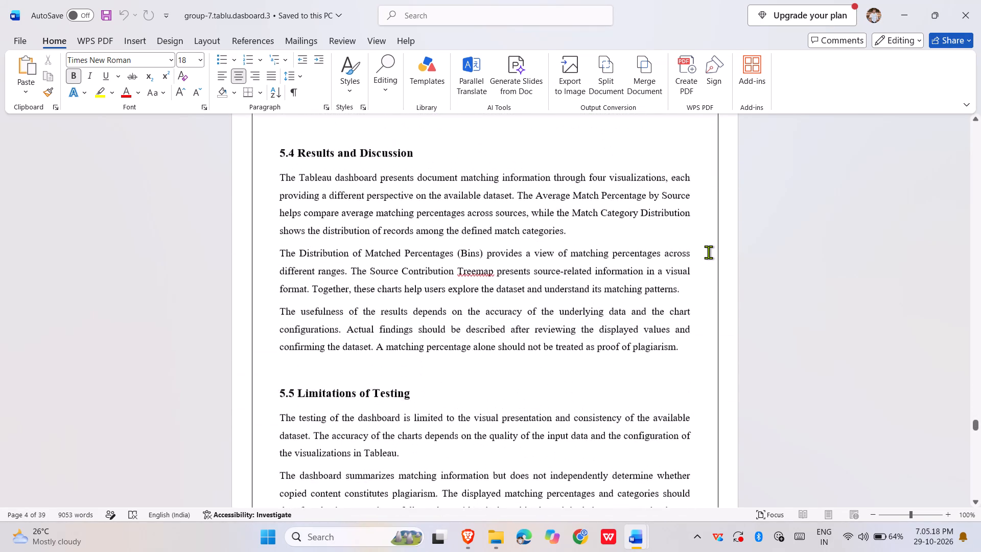
{"action": "scroll", "coordinate": [708, 252], "scroll_direction": "down", "scroll_amount": 18}
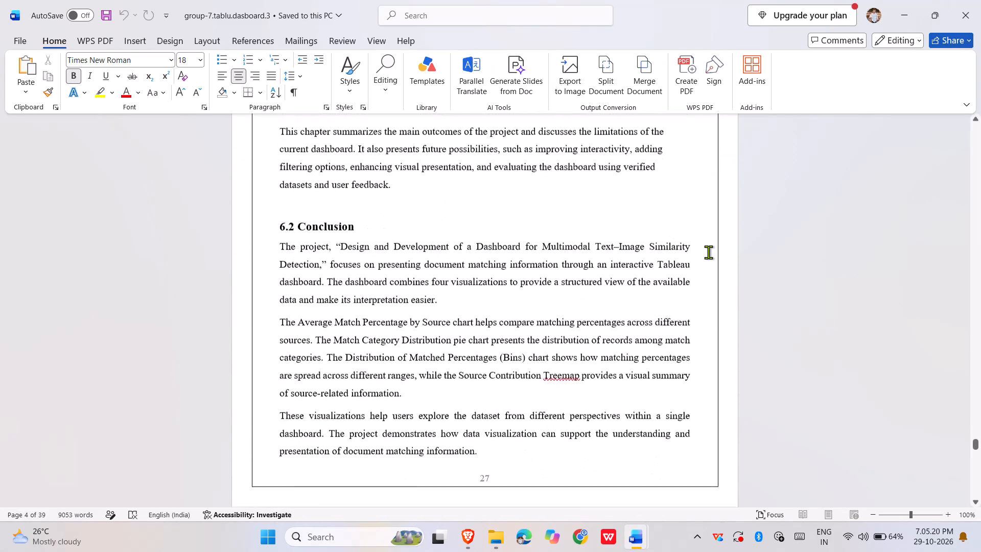
{"action": "scroll", "coordinate": [708, 252], "scroll_direction": "down", "scroll_amount": 17}
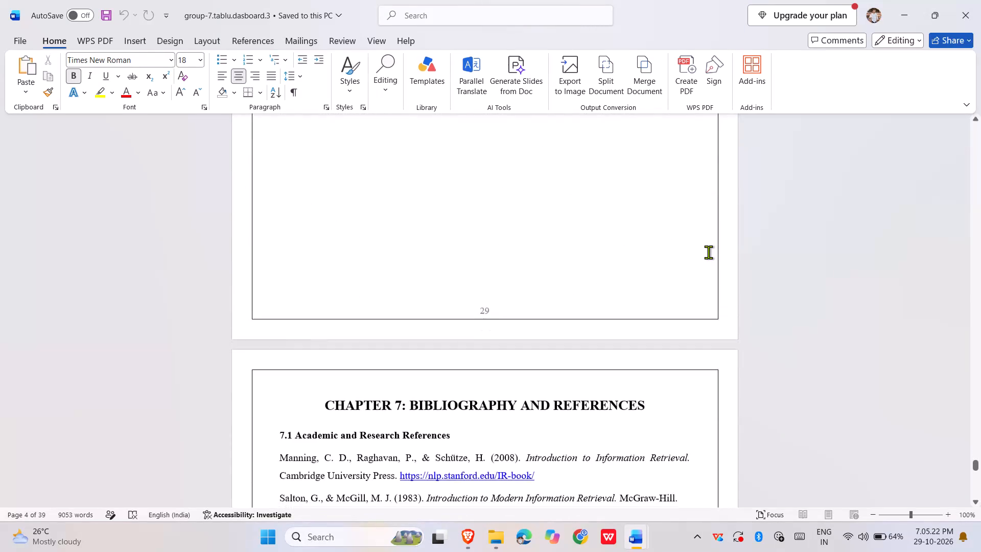
{"action": "scroll", "coordinate": [708, 252], "scroll_direction": "down", "scroll_amount": 5}
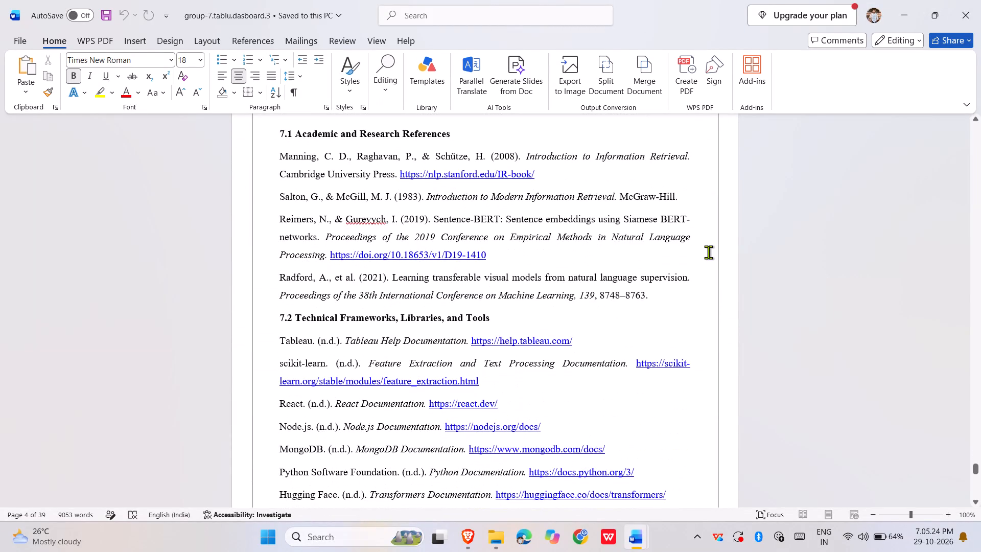
{"action": "scroll", "coordinate": [708, 252], "scroll_direction": "up", "scroll_amount": 2}
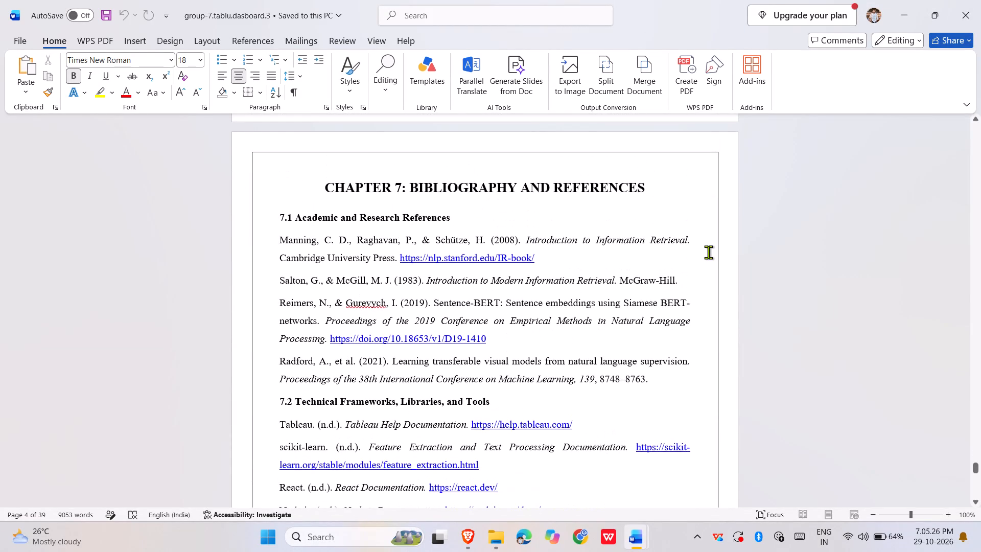
Look through the rest of Chapter 7 and the closing assessment and course outcome pages of the report.
{"action": "scroll", "coordinate": [708, 252], "scroll_direction": "down", "scroll_amount": 11}
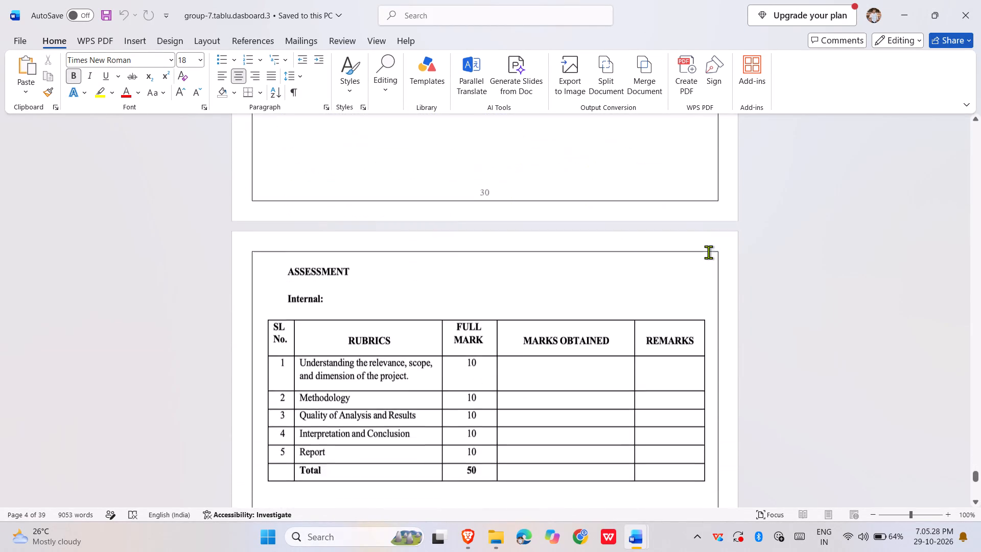
{"action": "scroll", "coordinate": [708, 252], "scroll_direction": "down", "scroll_amount": 11}
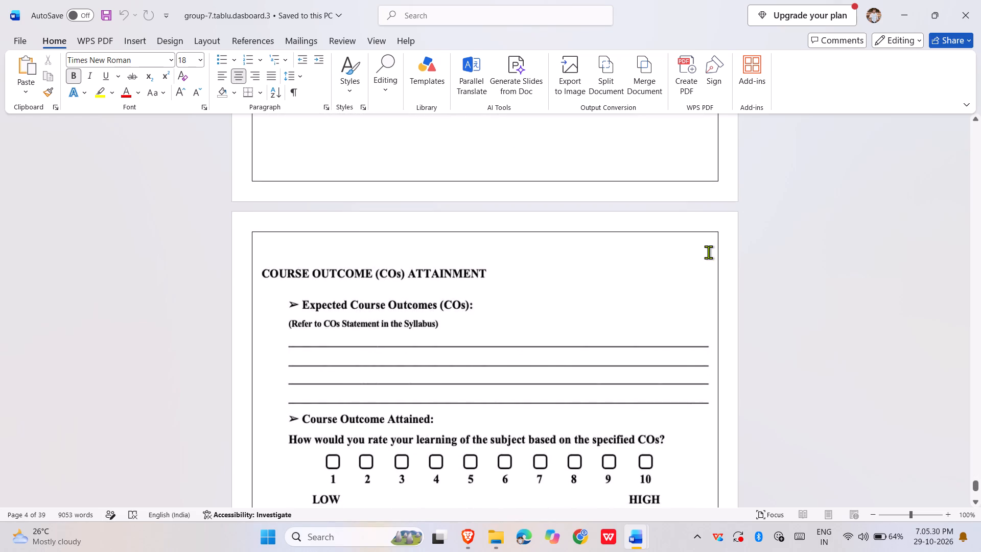
{"action": "scroll", "coordinate": [708, 252], "scroll_direction": "down", "scroll_amount": 13}
{"action": "scroll", "coordinate": [708, 252], "scroll_direction": "up", "scroll_amount": 9}
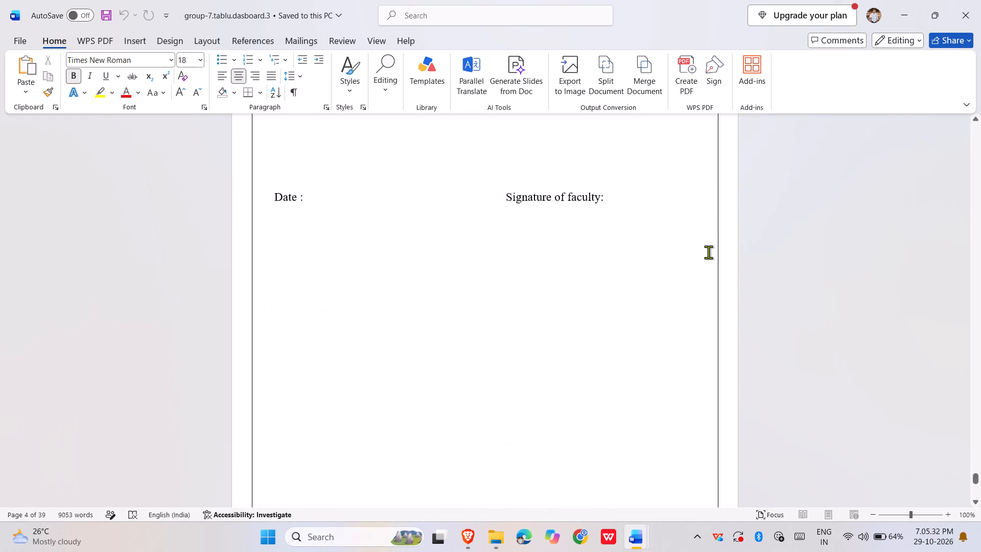
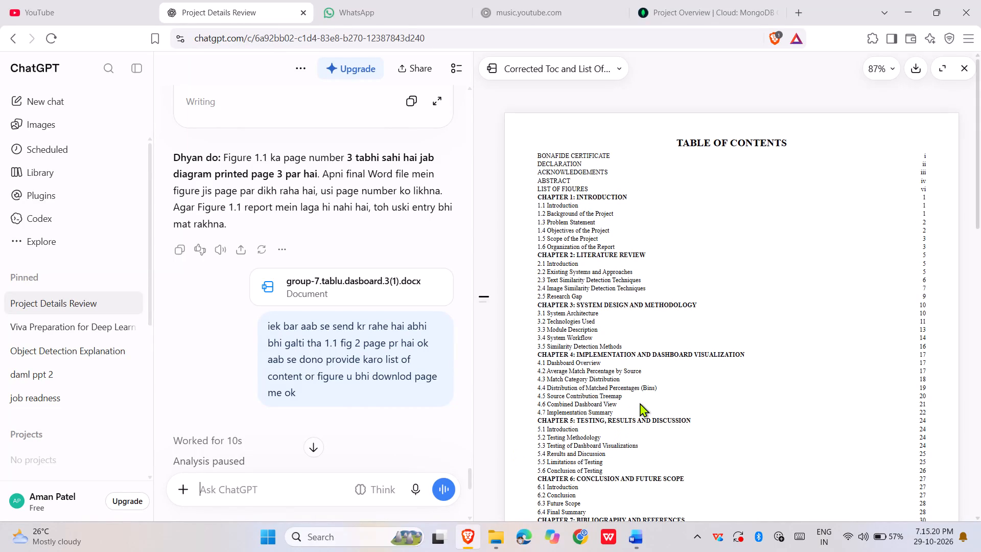
Examine the section titles and page numbers in the generated table of contents and list of figures.
{"action": "scroll", "coordinate": [640, 403], "scroll_direction": "down", "scroll_amount": 4}
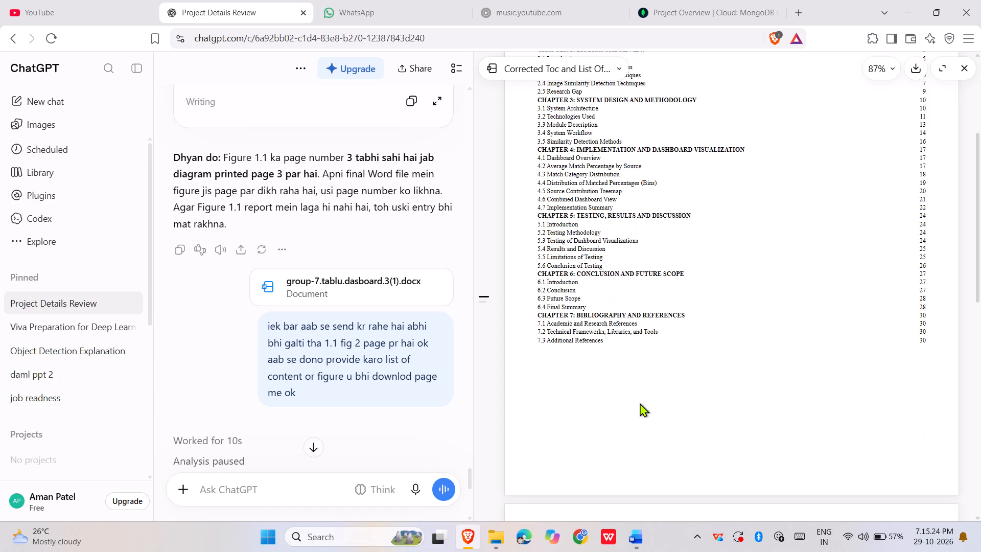
{"action": "scroll", "coordinate": [640, 403], "scroll_direction": "down", "scroll_amount": 4}
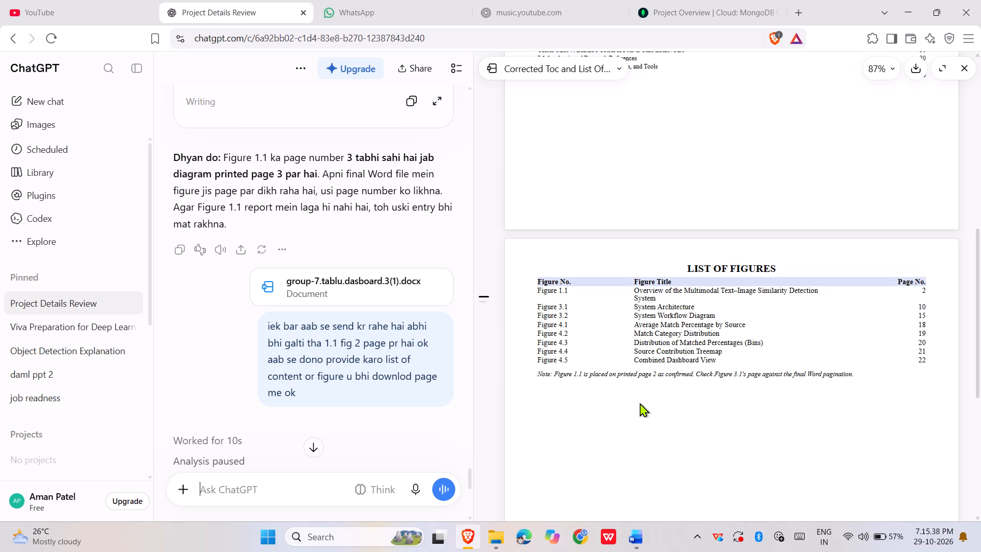
{"action": "scroll", "coordinate": [640, 403], "scroll_direction": "down", "scroll_amount": 1}
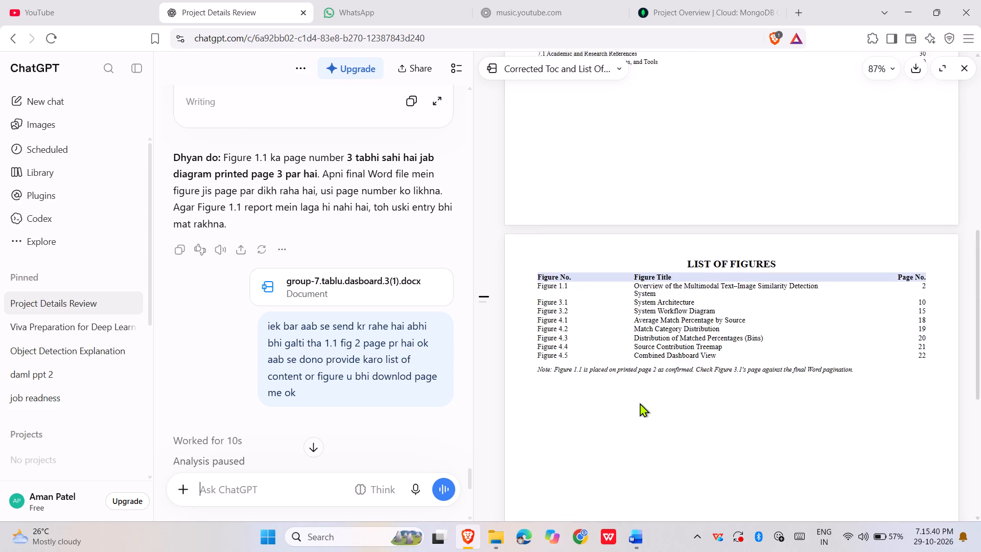
{"action": "scroll", "coordinate": [640, 403], "scroll_direction": "down", "scroll_amount": 3}
{"action": "scroll", "coordinate": [640, 403], "scroll_direction": "up", "scroll_amount": 10}
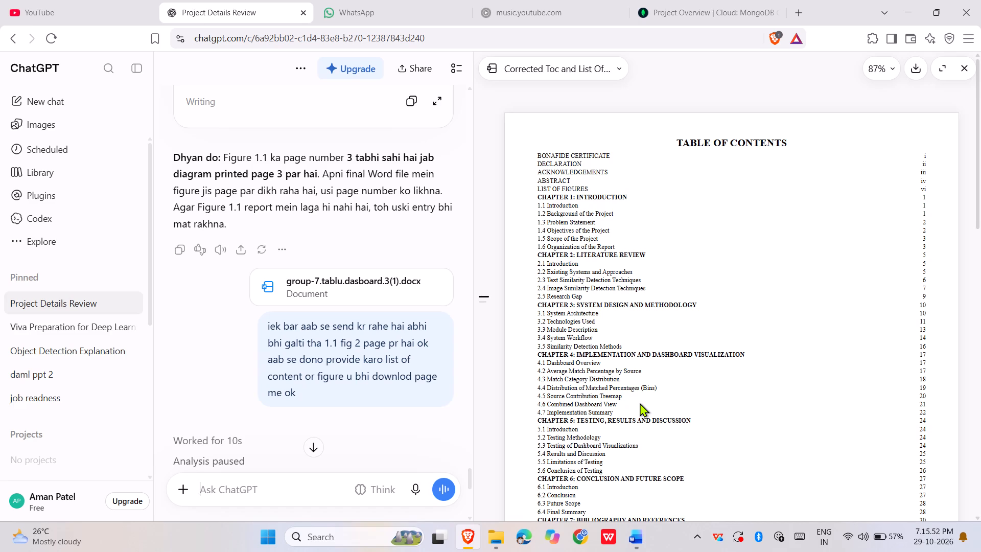
{"action": "scroll", "coordinate": [640, 403], "scroll_direction": "down", "scroll_amount": 2}
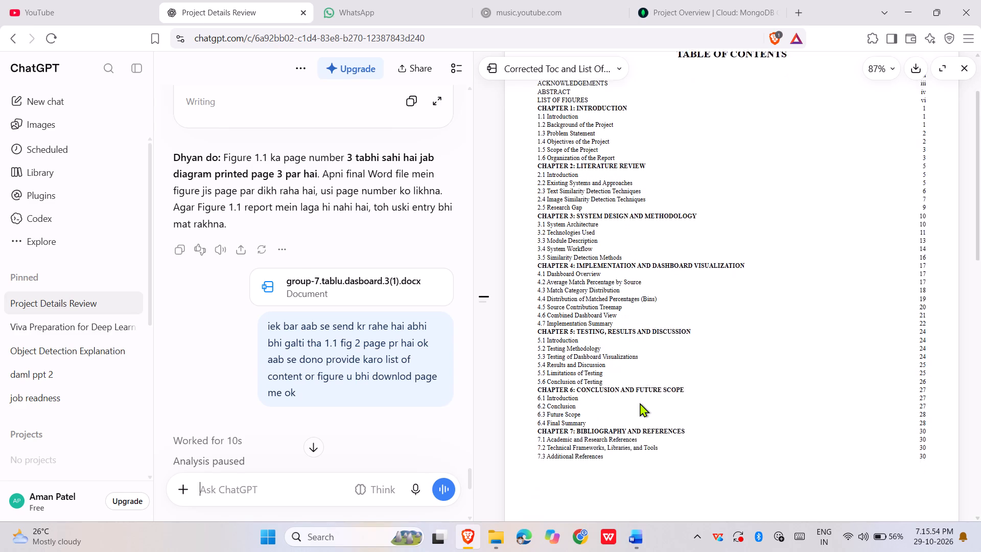
{"action": "scroll", "coordinate": [640, 403], "scroll_direction": "down", "scroll_amount": 1}
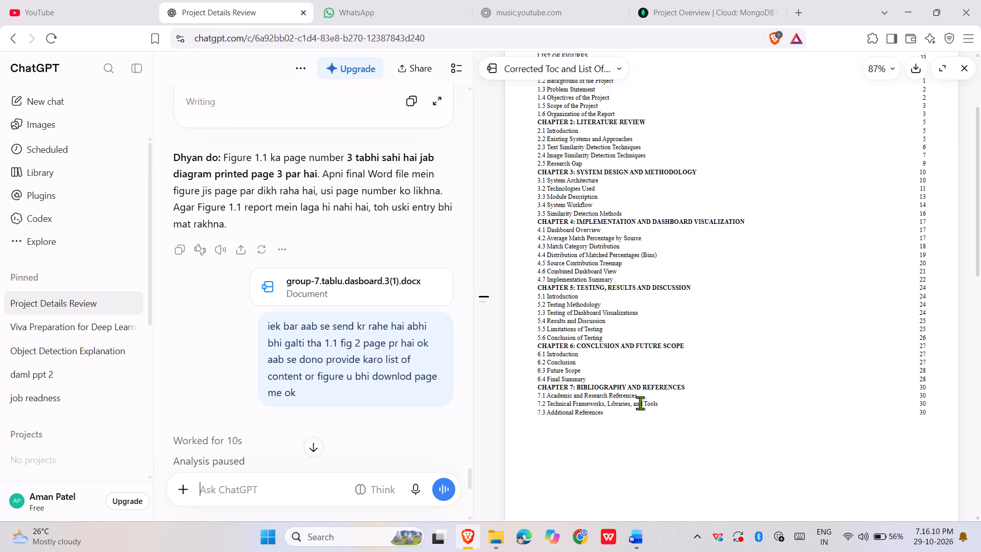
Copy the generated table of contents, from the TABLE OF CONTENTS heading through 7.3 Additional References.
{"action": "scroll", "coordinate": [640, 403], "scroll_direction": "up", "scroll_amount": 4}
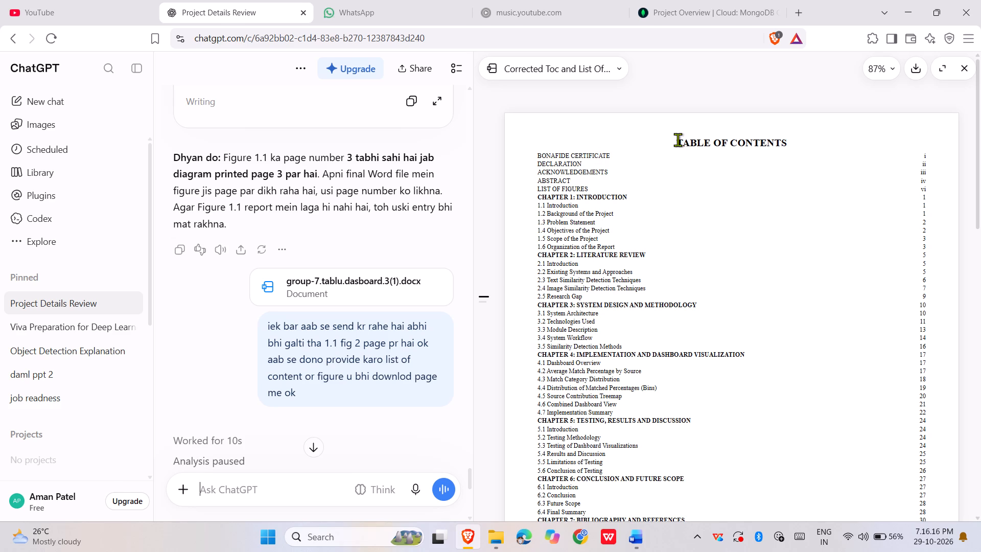
{"action": "left_click_drag", "start_coordinate": [678, 140], "coordinate": [782, 440]}
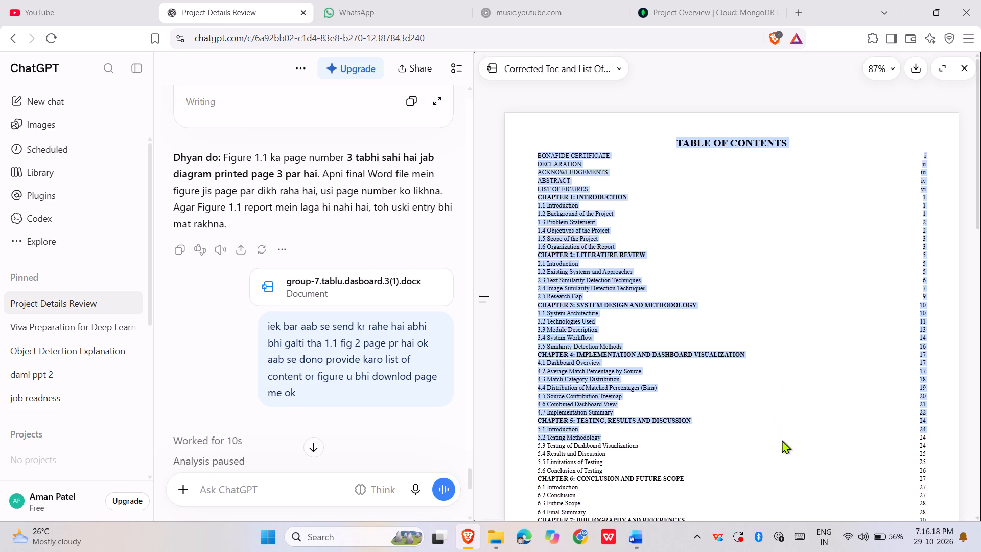
{"action": "left_click_drag", "start_coordinate": [782, 440], "coordinate": [821, 231]}
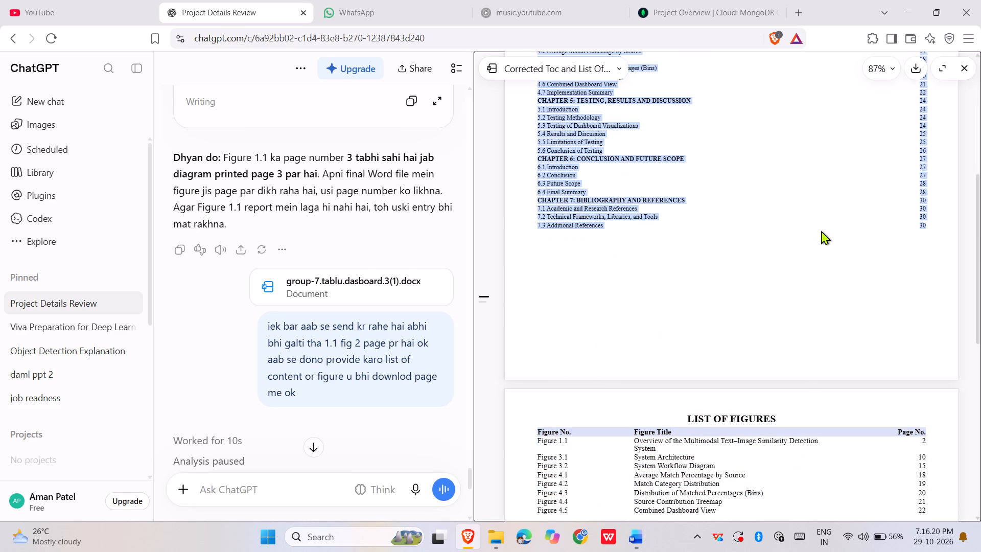
{"action": "left_click_drag", "start_coordinate": [821, 231], "coordinate": [838, 257]}
{"action": "key", "text": "ctrl+c"}
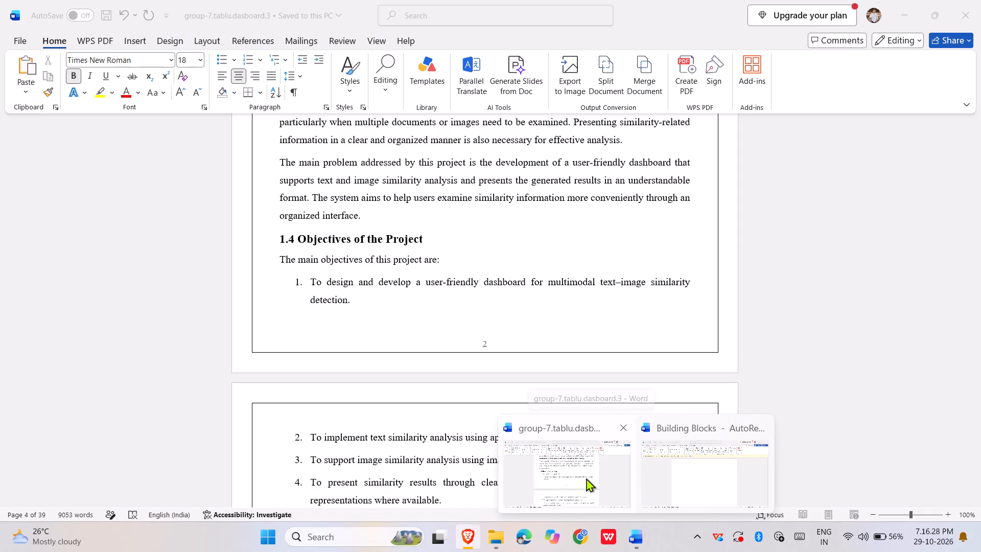
Switch to the Word report group-7.tablu.dasboard.3 and go to its old TABLE OF CONTENTS page.
{"action": "left_click", "coordinate": [586, 478]}
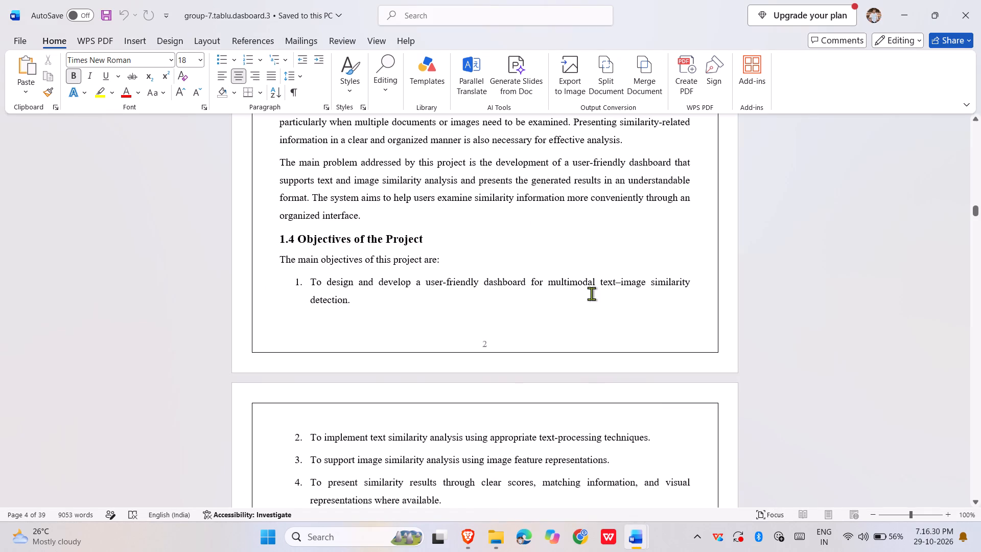
{"action": "scroll", "coordinate": [591, 293], "scroll_direction": "up", "scroll_amount": 4}
{"action": "scroll", "coordinate": [591, 293], "scroll_direction": "up", "scroll_amount": 20}
{"action": "scroll", "coordinate": [591, 293], "scroll_direction": "up", "scroll_amount": 10}
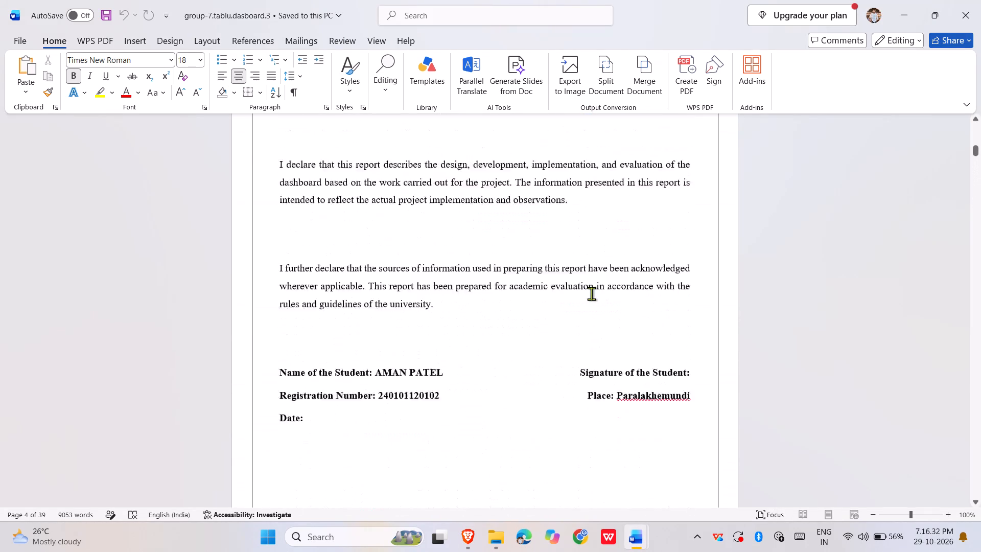
{"action": "scroll", "coordinate": [591, 293], "scroll_direction": "down", "scroll_amount": 16}
{"action": "scroll", "coordinate": [591, 293], "scroll_direction": "down", "scroll_amount": 7}
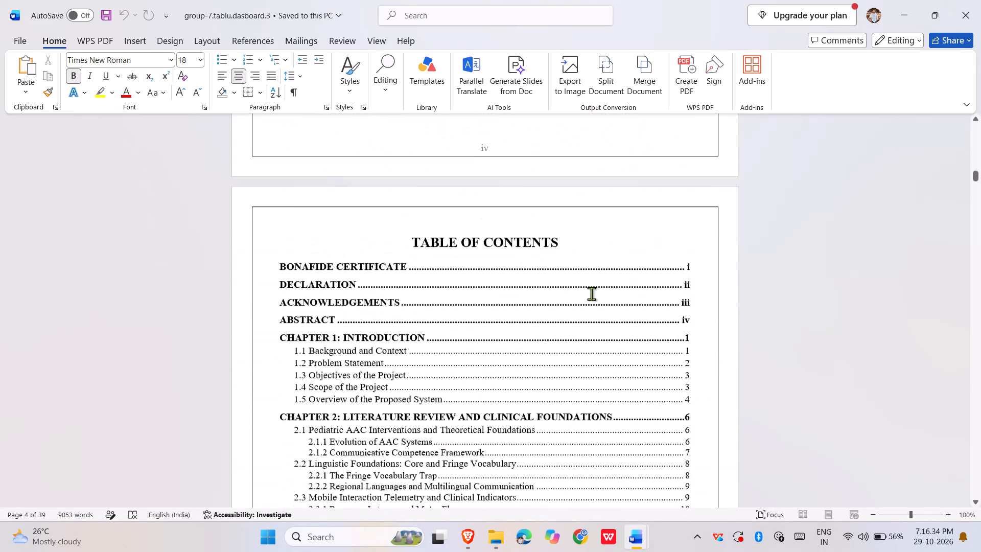
{"action": "scroll", "coordinate": [591, 293], "scroll_direction": "down", "scroll_amount": 3}
Delete the old table of contents entries from BONAFIDE CERTIFICATE through 4.3 Implementation of the Five Clinical Worksheets.
{"action": "left_click", "coordinate": [481, 292]}
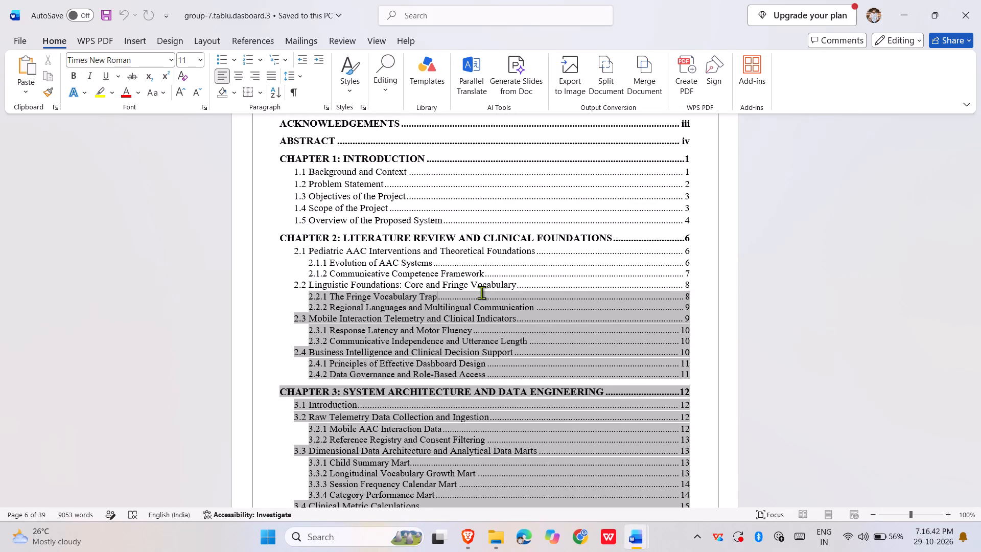
{"action": "key", "text": "BackSpace"}
{"action": "scroll", "coordinate": [318, 264], "scroll_direction": "up", "scroll_amount": 1}
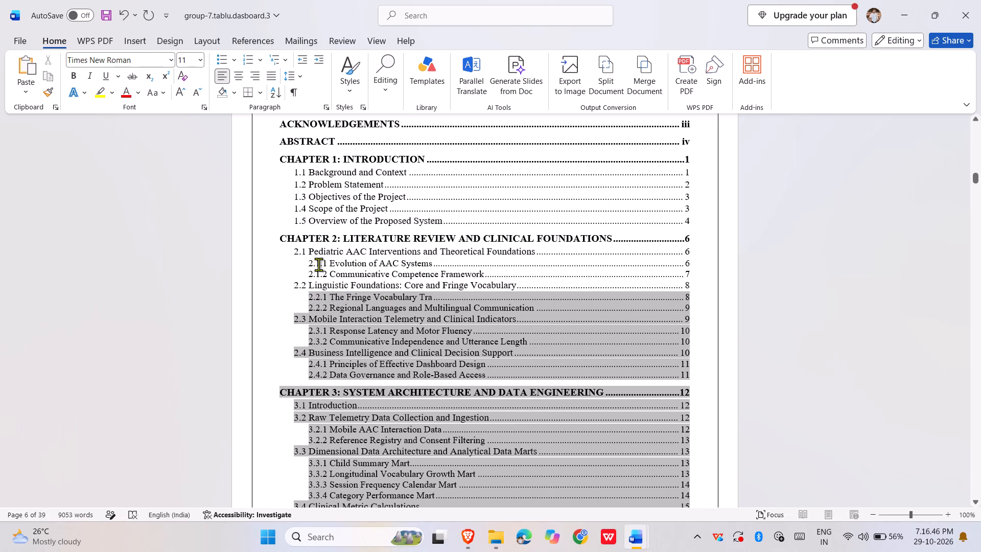
{"action": "scroll", "coordinate": [318, 264], "scroll_direction": "up", "scroll_amount": 3}
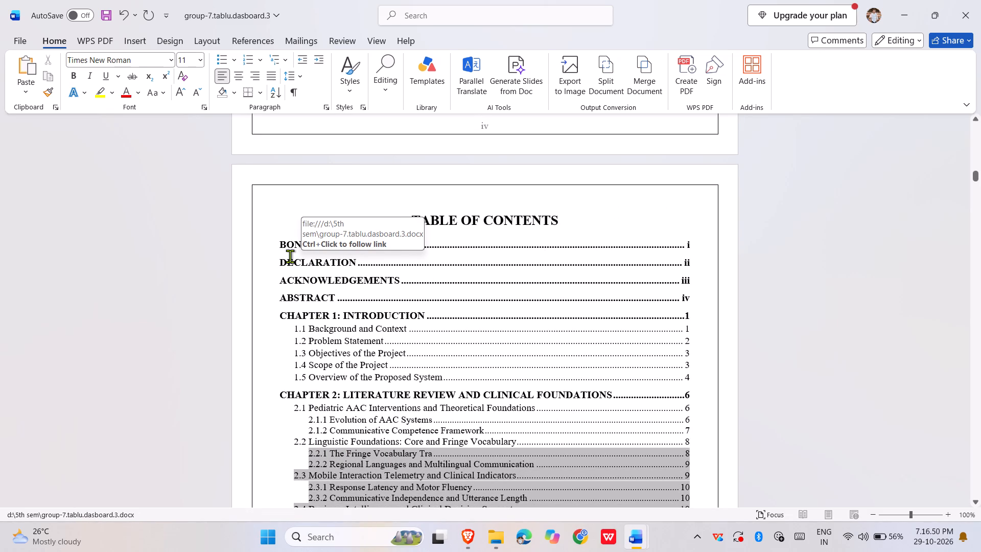
{"action": "left_click", "coordinate": [276, 242]}
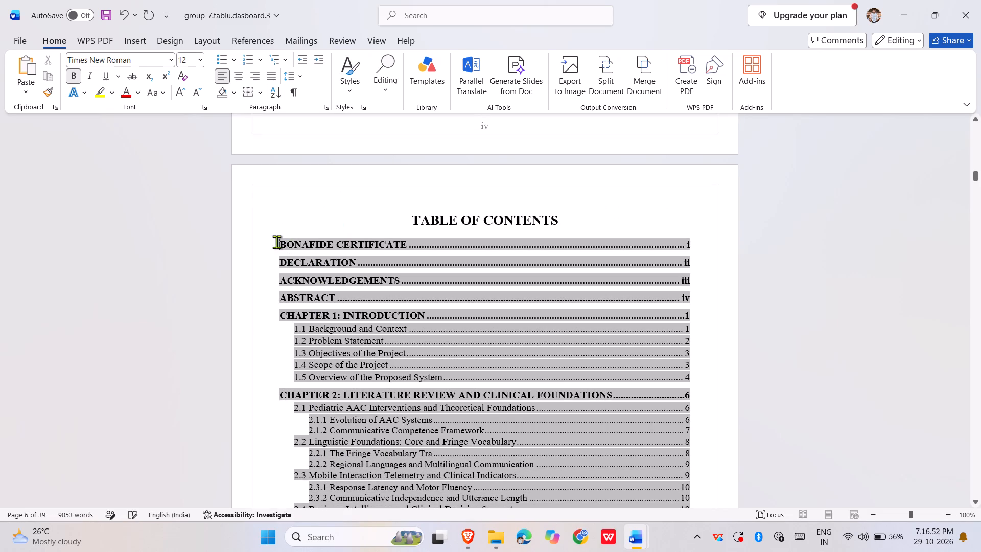
{"action": "left_click_drag", "start_coordinate": [276, 242], "coordinate": [407, 354]}
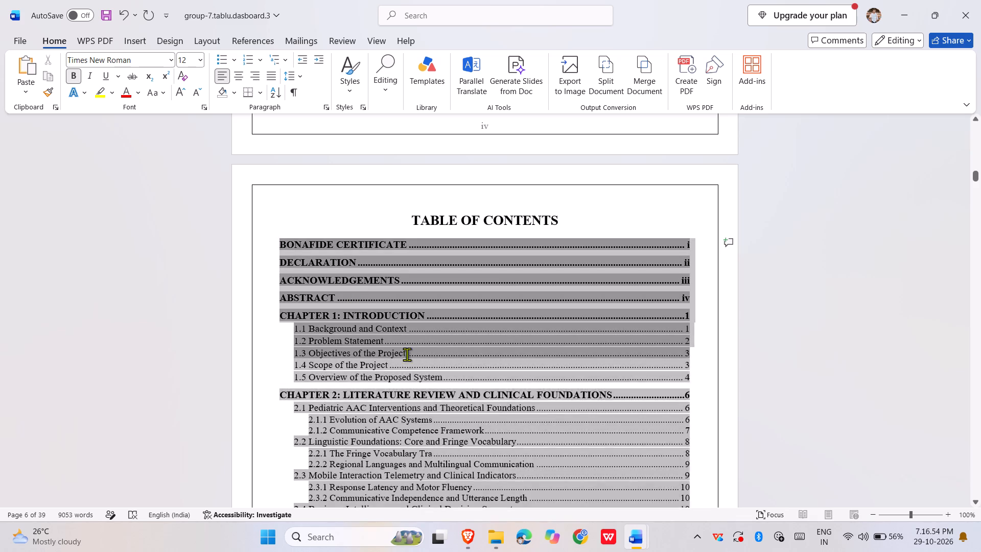
{"action": "left_click_drag", "start_coordinate": [407, 354], "coordinate": [439, 520]}
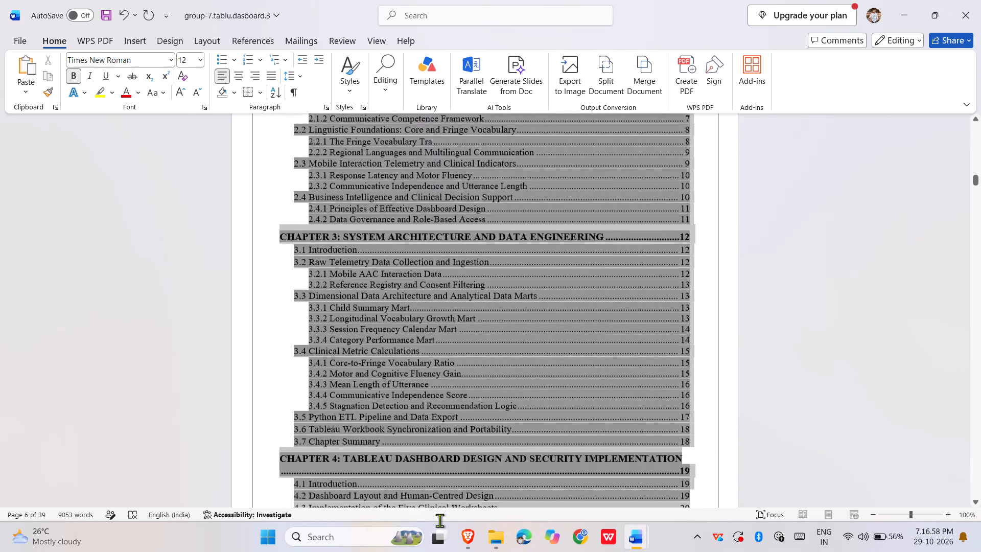
{"action": "left_click_drag", "start_coordinate": [439, 520], "coordinate": [510, 422]}
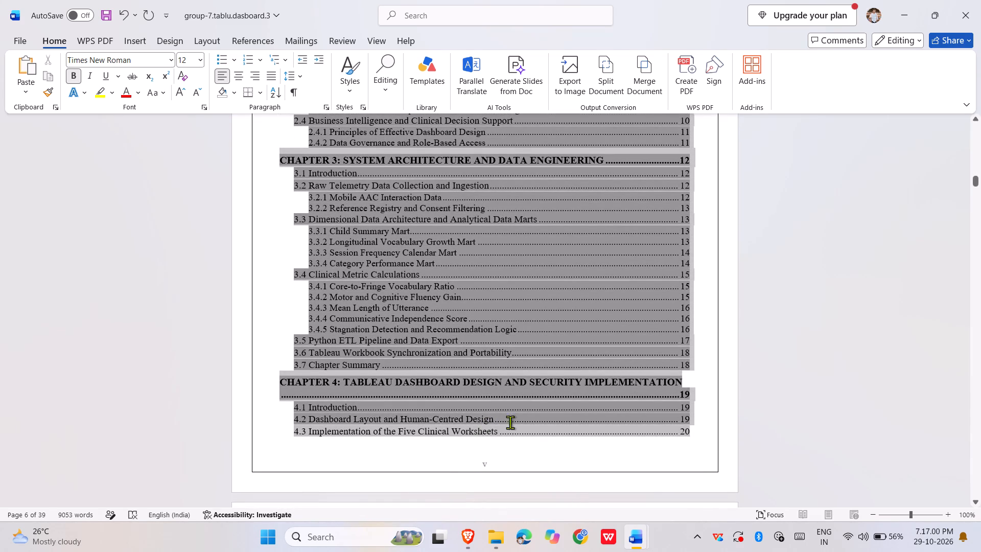
{"action": "left_click_drag", "start_coordinate": [510, 422], "coordinate": [510, 449]}
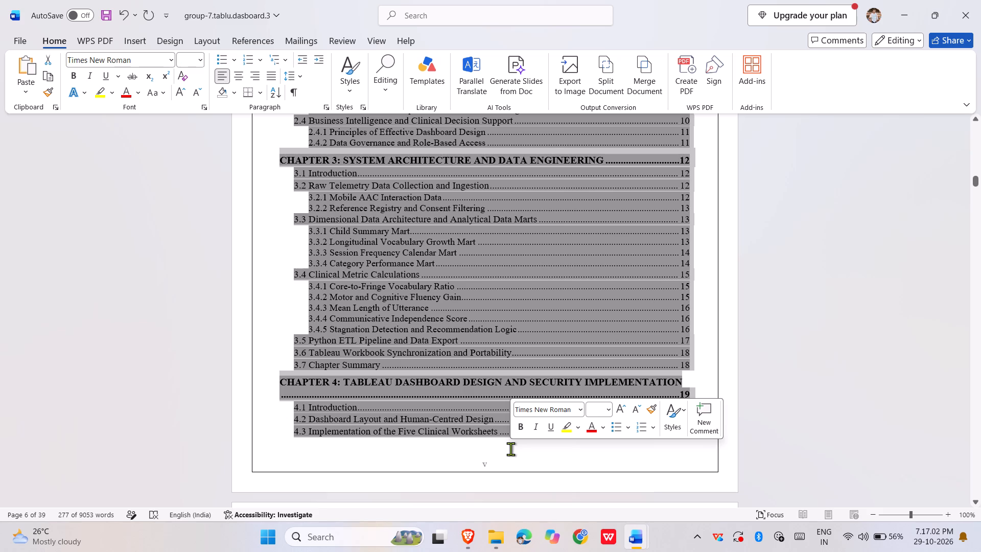
{"action": "key", "text": "BackSpace"}
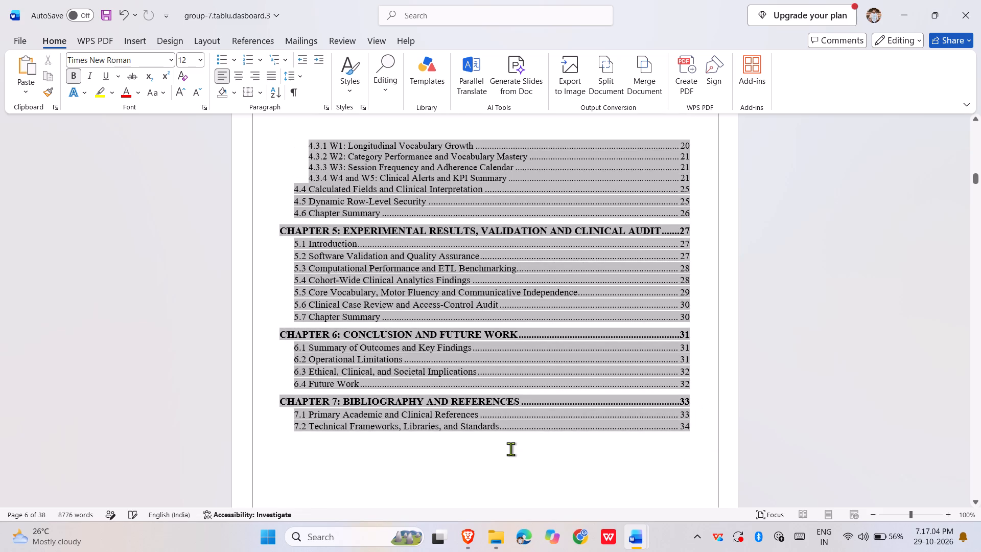
Delete the remaining old contents entries, from 4.3.1 through 7.2 Technical Frameworks, Libraries, and Standards, keeping the TABLE OF CONTENTS heading.
{"action": "scroll", "coordinate": [408, 408], "scroll_direction": "up", "scroll_amount": 3}
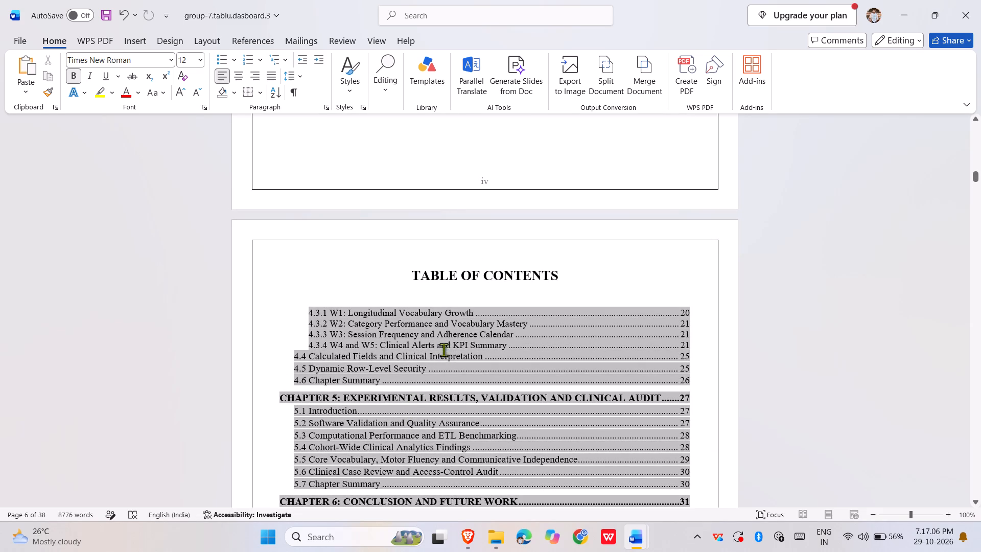
{"action": "left_click_drag", "start_coordinate": [306, 305], "coordinate": [592, 551]}
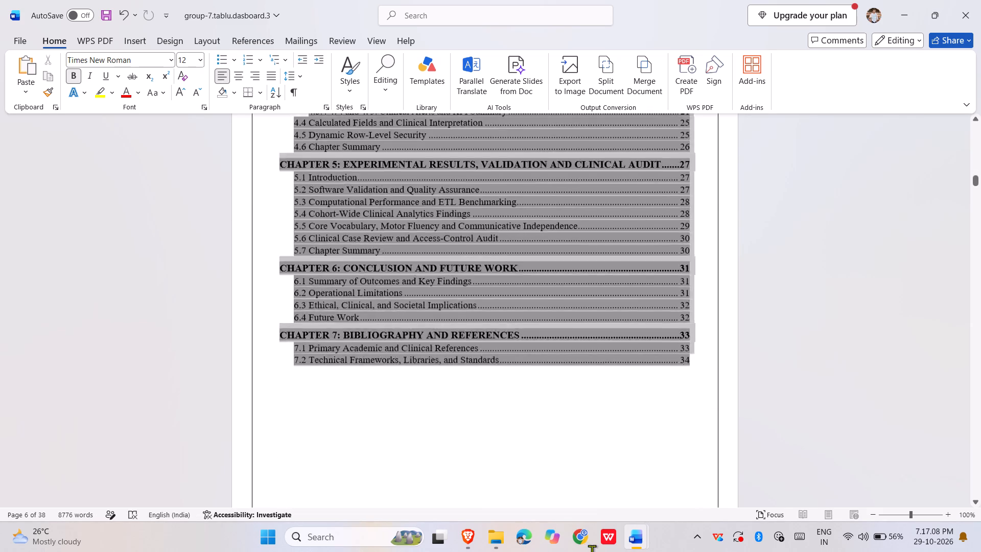
{"action": "left_click_drag", "start_coordinate": [592, 551], "coordinate": [592, 551]}
{"action": "key", "text": "BackSpace"}
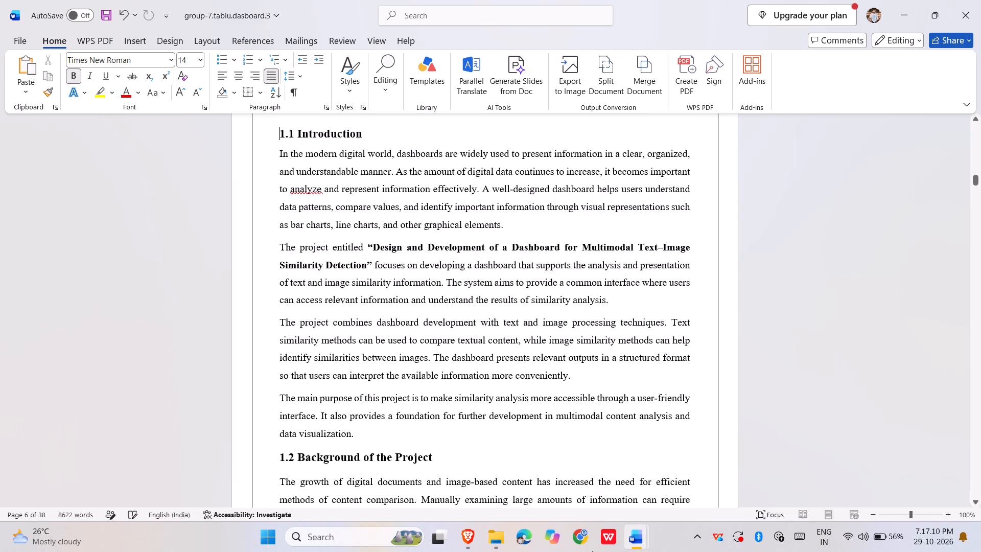
Check the layout from the ABSTRACT page to the TABLE OF CONTENTS heading and the text below it.
{"action": "scroll", "coordinate": [509, 386], "scroll_direction": "up", "scroll_amount": 7}
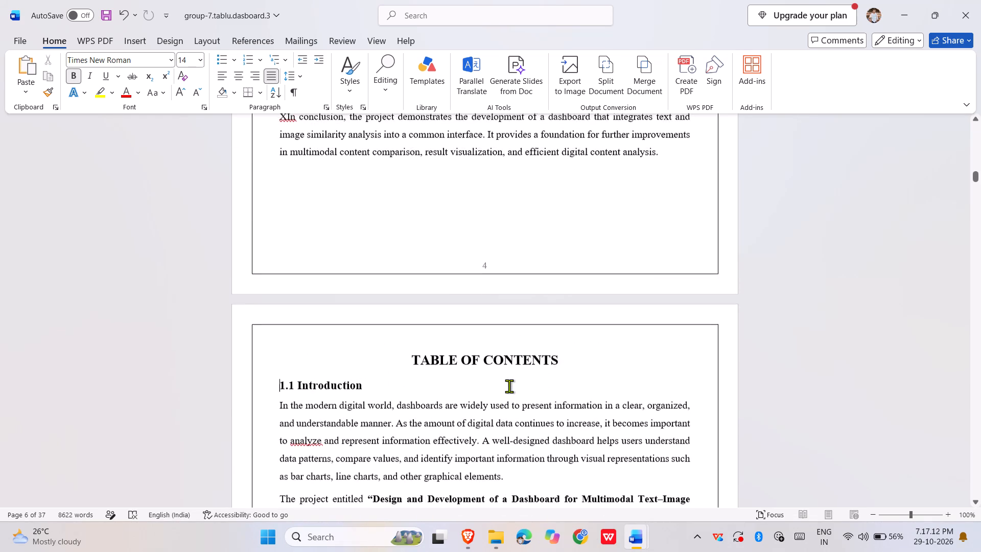
{"action": "scroll", "coordinate": [509, 386], "scroll_direction": "up", "scroll_amount": 7}
{"action": "scroll", "coordinate": [509, 386], "scroll_direction": "down", "scroll_amount": 2}
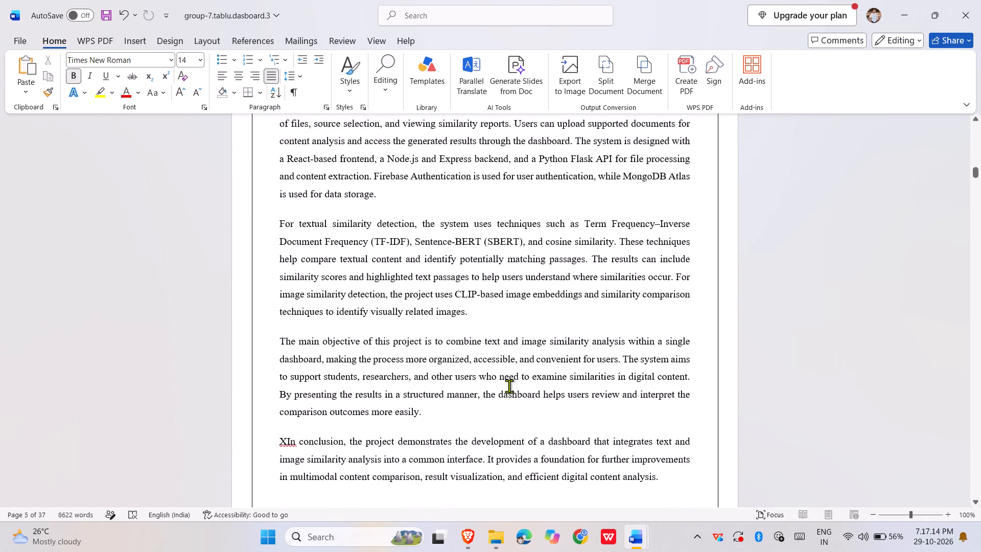
{"action": "scroll", "coordinate": [509, 386], "scroll_direction": "down", "scroll_amount": 3}
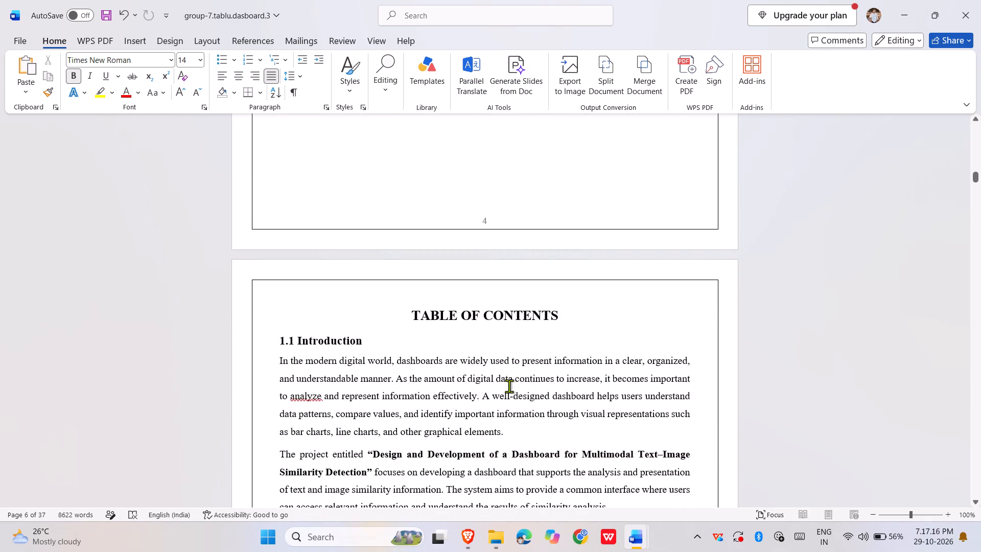
{"action": "scroll", "coordinate": [509, 386], "scroll_direction": "up", "scroll_amount": 10}
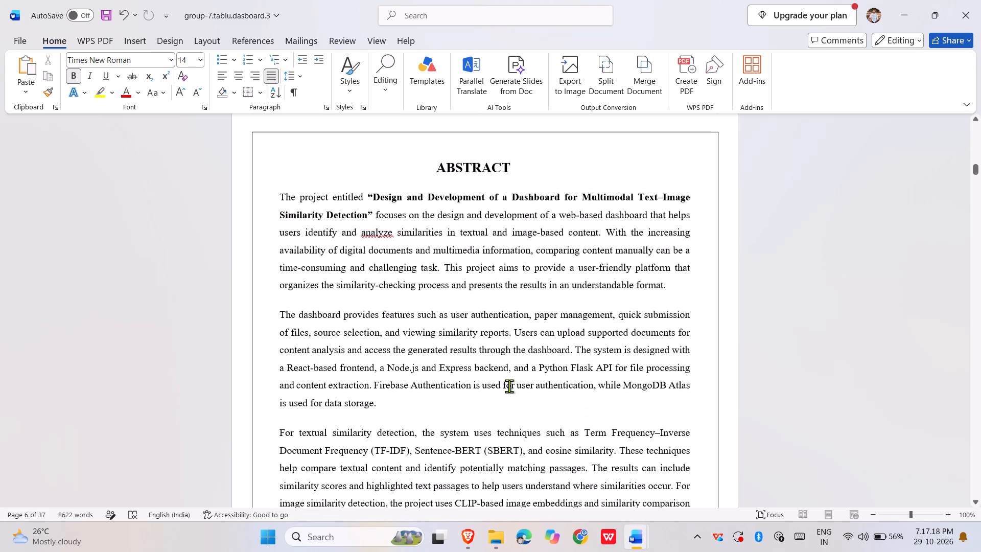
{"action": "scroll", "coordinate": [509, 386], "scroll_direction": "down", "scroll_amount": 10}
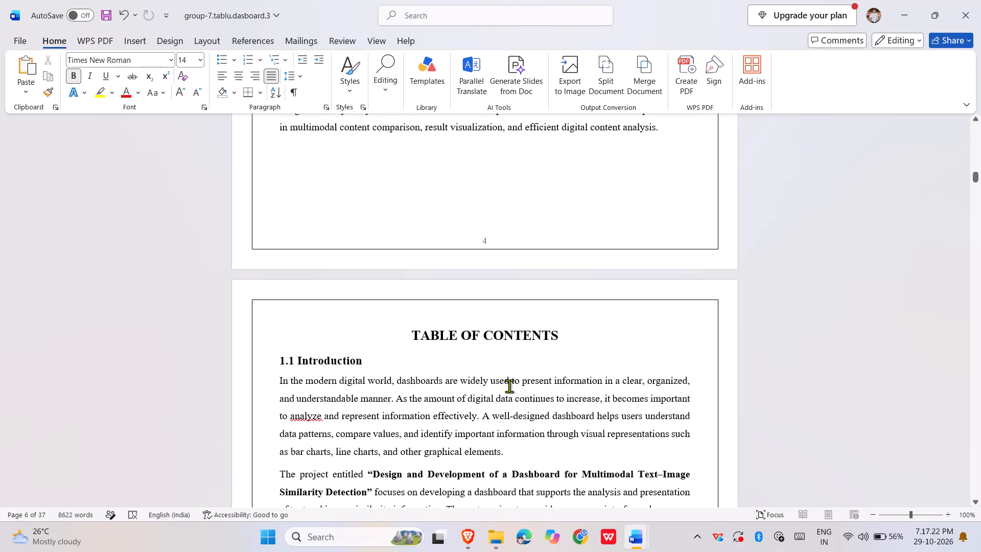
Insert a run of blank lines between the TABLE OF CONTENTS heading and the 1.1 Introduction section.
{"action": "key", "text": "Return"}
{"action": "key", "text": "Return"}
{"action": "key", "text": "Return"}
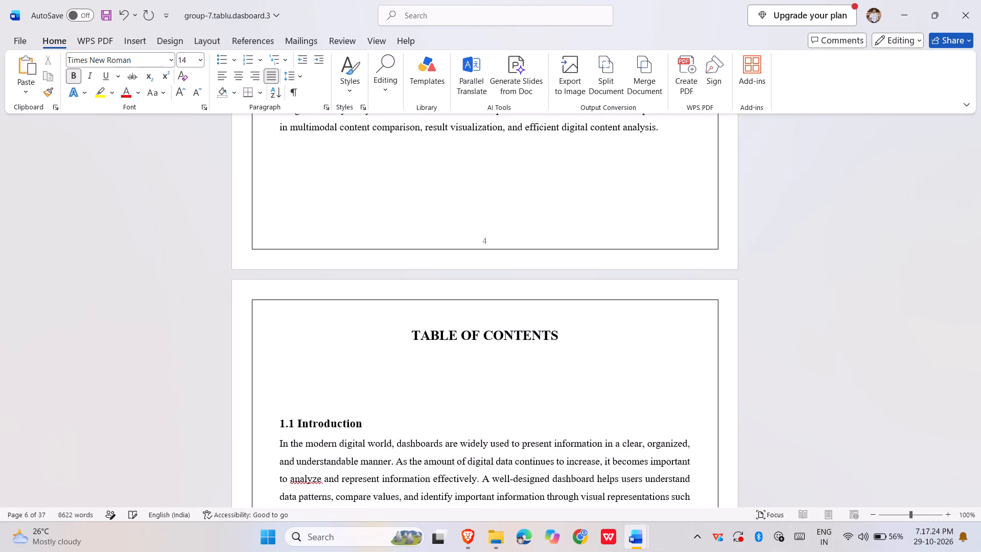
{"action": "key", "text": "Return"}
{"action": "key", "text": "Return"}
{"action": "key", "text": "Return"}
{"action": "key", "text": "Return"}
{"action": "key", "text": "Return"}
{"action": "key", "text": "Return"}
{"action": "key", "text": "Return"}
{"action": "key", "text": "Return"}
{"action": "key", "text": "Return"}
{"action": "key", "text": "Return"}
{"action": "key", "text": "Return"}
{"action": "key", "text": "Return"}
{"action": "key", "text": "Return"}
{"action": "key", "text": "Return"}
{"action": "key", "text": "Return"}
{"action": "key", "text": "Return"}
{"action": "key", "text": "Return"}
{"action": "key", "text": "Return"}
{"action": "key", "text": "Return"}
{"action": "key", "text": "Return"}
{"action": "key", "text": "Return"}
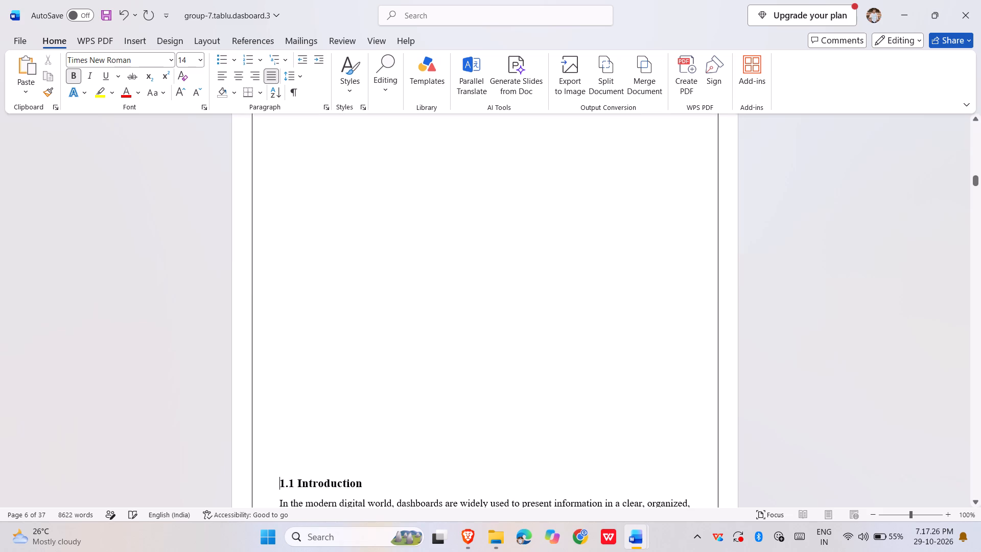
Undo the added blank lines and the last deletion, which took the CHAPTER 1: INTRODUCTION heading along with contents entries 4.3.1 through 7.2.
{"action": "scroll", "coordinate": [509, 386], "scroll_direction": "down", "scroll_amount": 7}
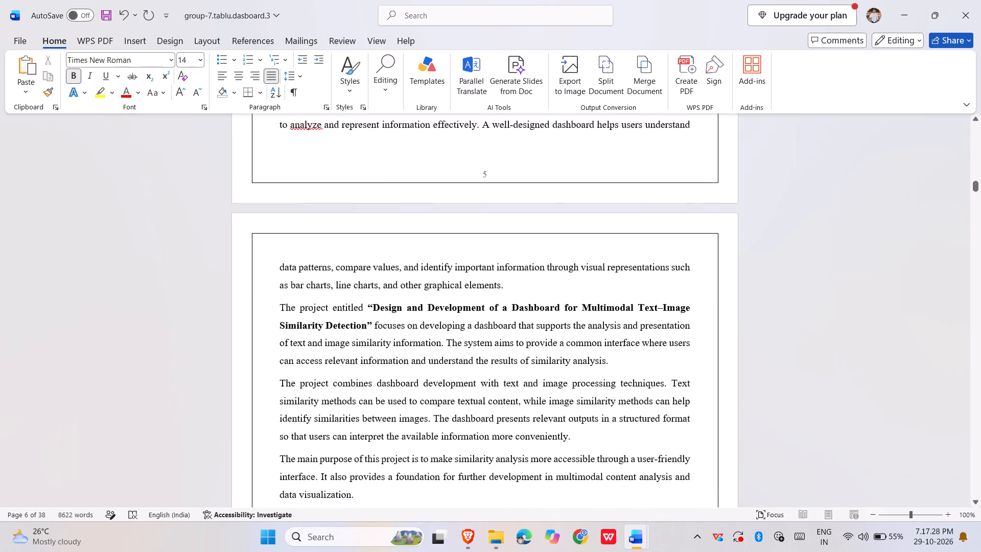
{"action": "scroll", "coordinate": [509, 386], "scroll_direction": "down", "scroll_amount": 12}
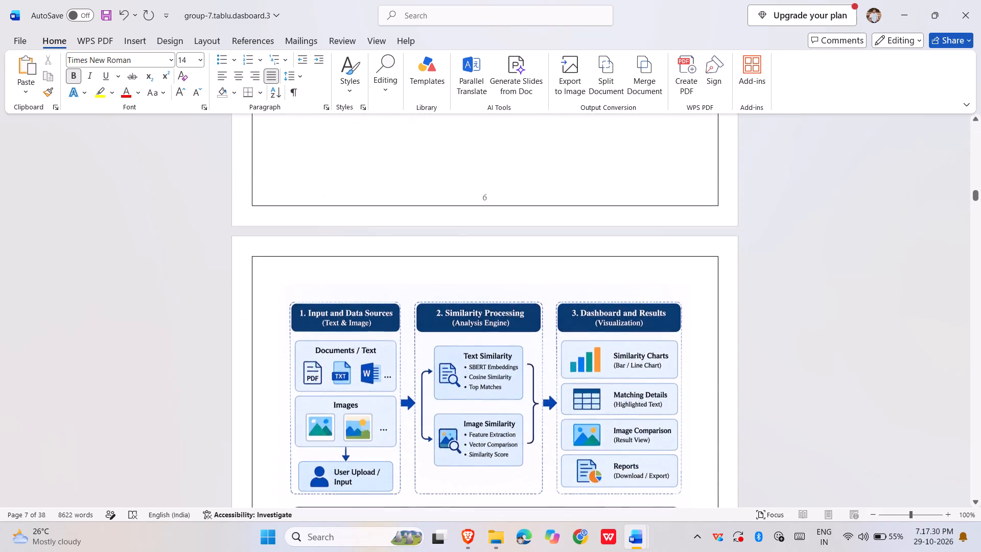
{"action": "scroll", "coordinate": [509, 386], "scroll_direction": "up", "scroll_amount": 16}
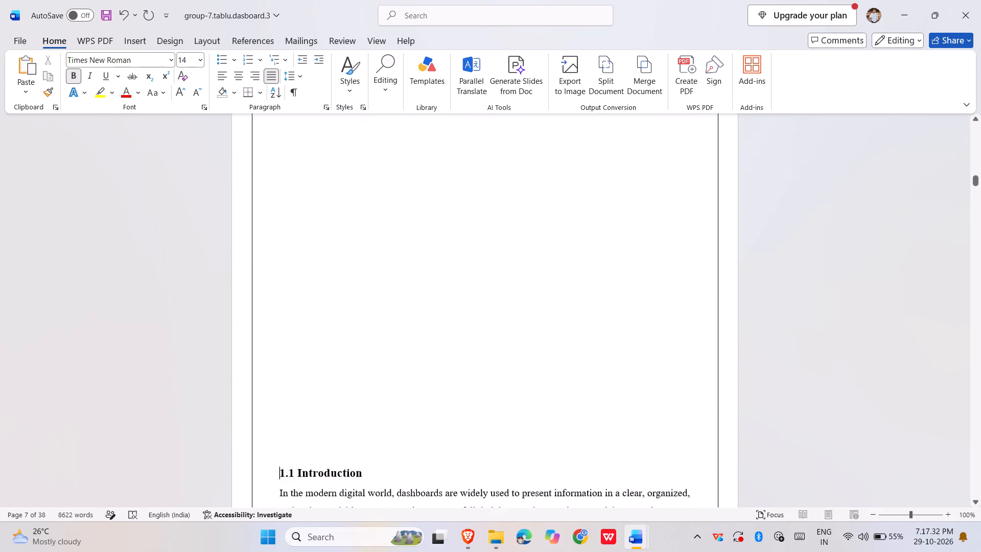
{"action": "scroll", "coordinate": [509, 386], "scroll_direction": "up", "scroll_amount": 14}
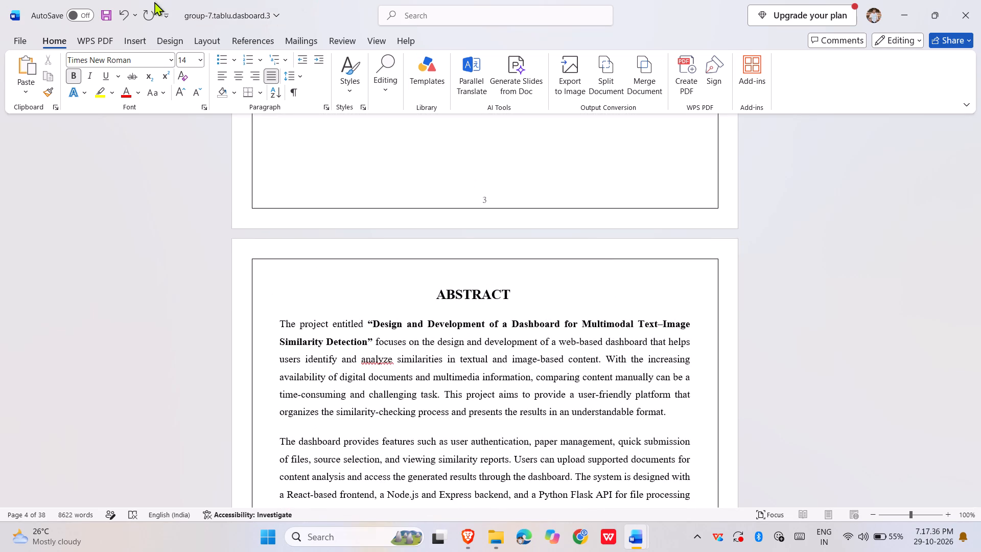
{"action": "left_click", "coordinate": [124, 13]}
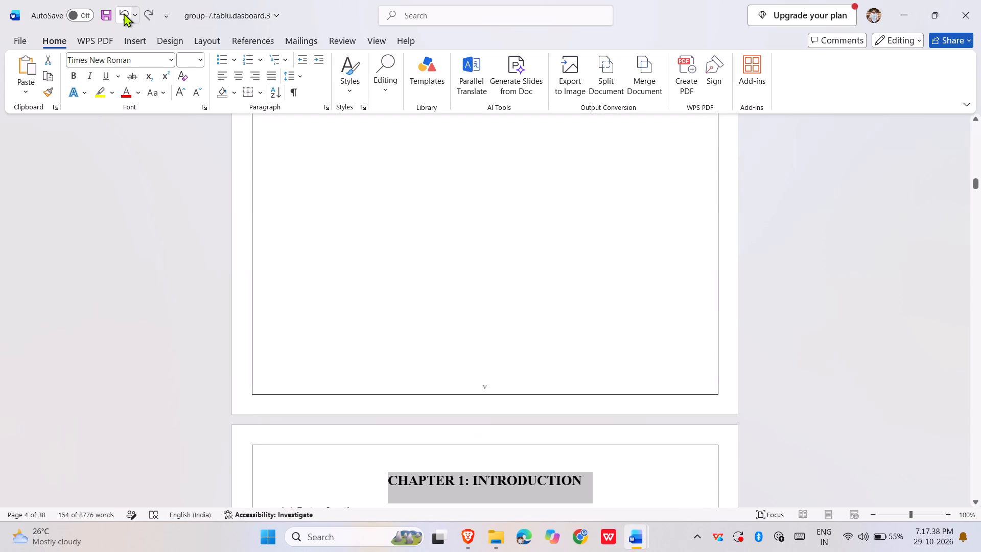
Delete the old contents entries from 4.3.1 W1: Longitudinal Vocabulary Growth through 6.4 Future Work.
{"action": "scroll", "coordinate": [404, 213], "scroll_direction": "down", "scroll_amount": 3}
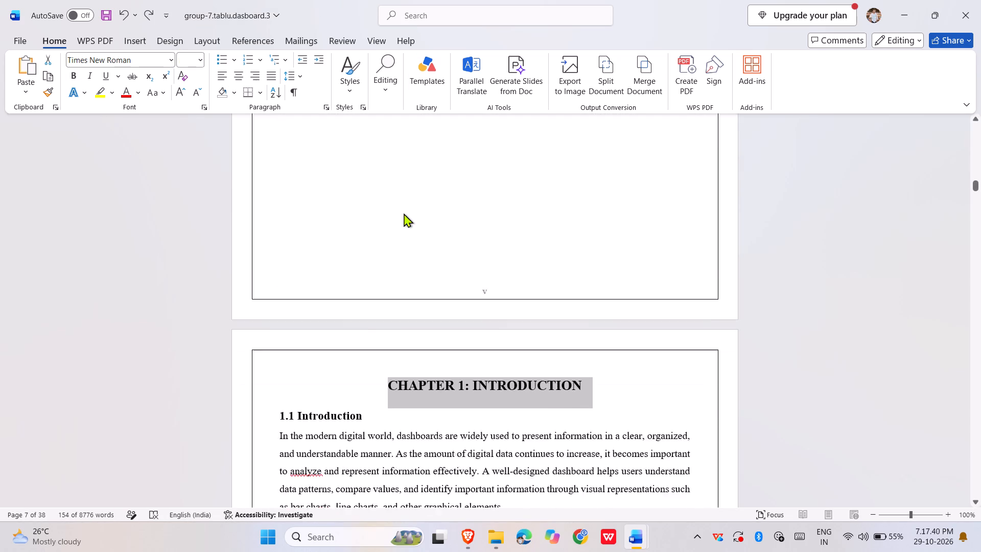
{"action": "scroll", "coordinate": [404, 213], "scroll_direction": "down", "scroll_amount": 2}
{"action": "left_click", "coordinate": [326, 163]}
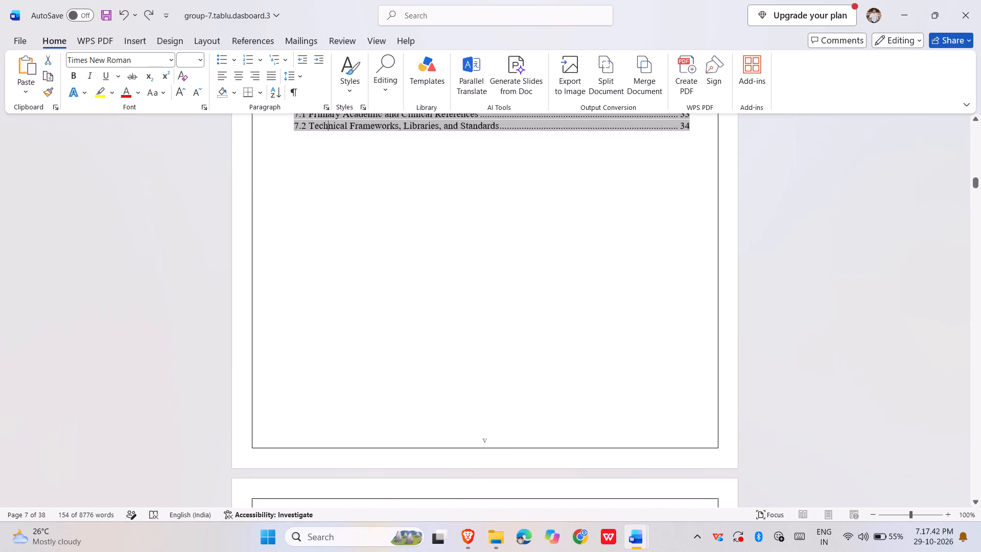
{"action": "scroll", "coordinate": [355, 236], "scroll_direction": "down", "scroll_amount": 3}
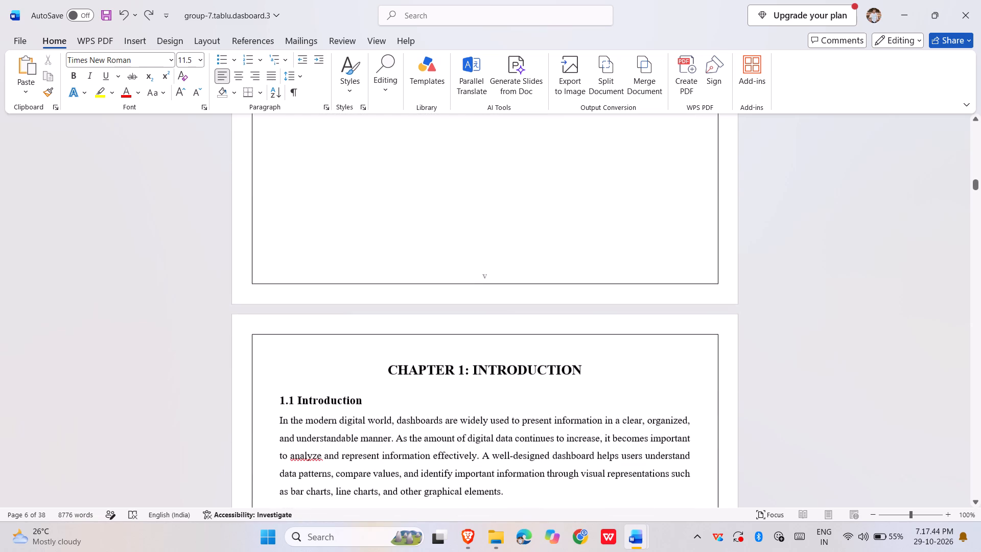
{"action": "scroll", "coordinate": [355, 236], "scroll_direction": "up", "scroll_amount": 8}
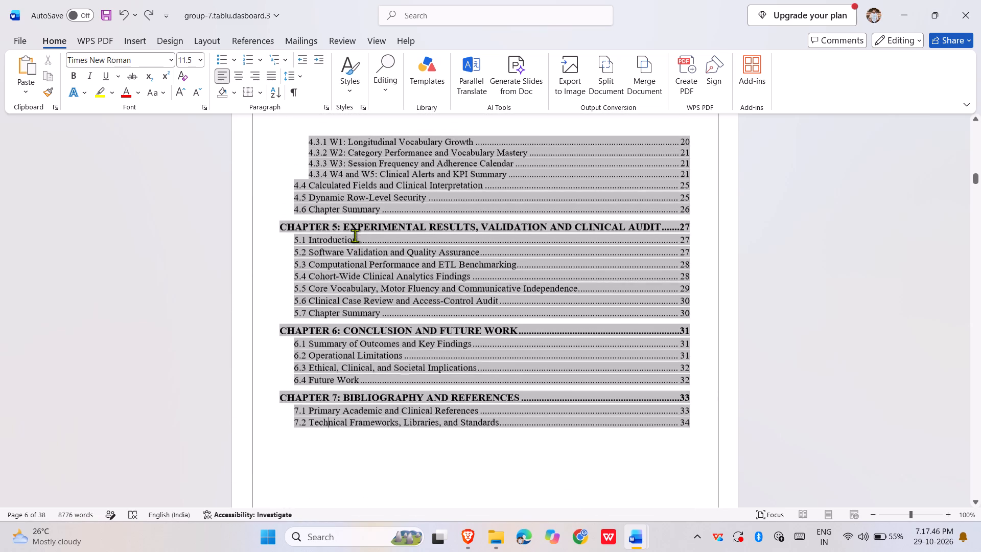
{"action": "scroll", "coordinate": [355, 236], "scroll_direction": "up", "scroll_amount": 1}
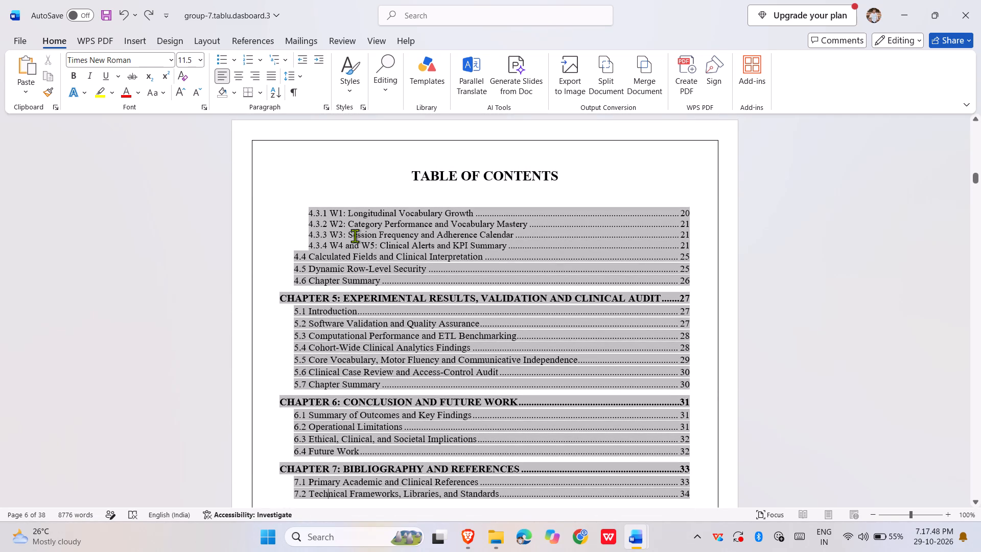
{"action": "key", "text": "BackSpace"}
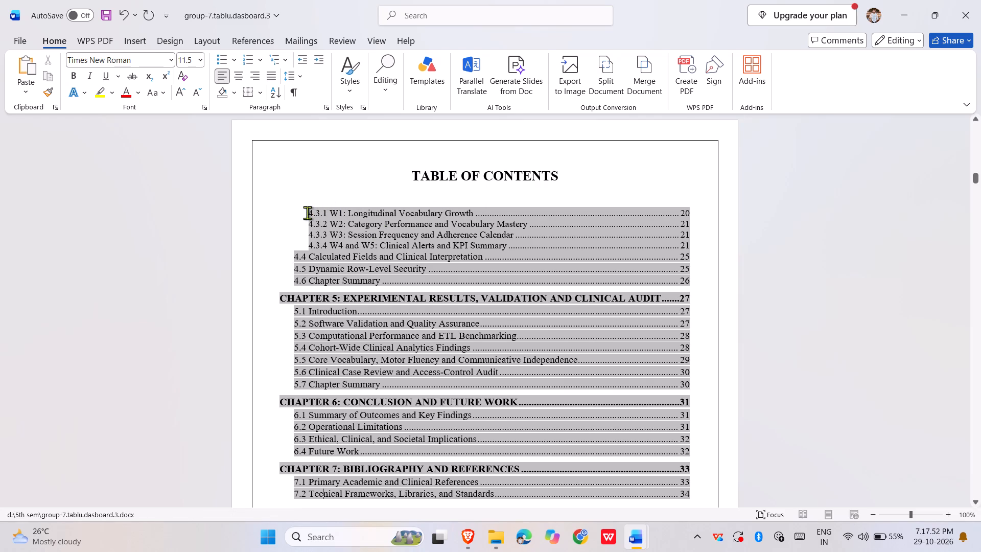
{"action": "left_click_drag", "start_coordinate": [309, 210], "coordinate": [446, 489]}
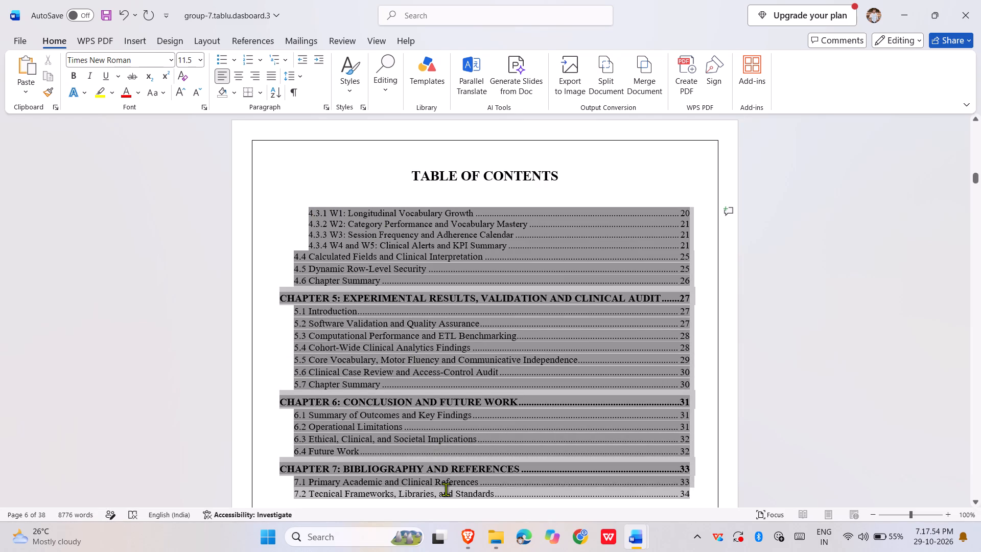
{"action": "left_click_drag", "start_coordinate": [446, 489], "coordinate": [471, 447]}
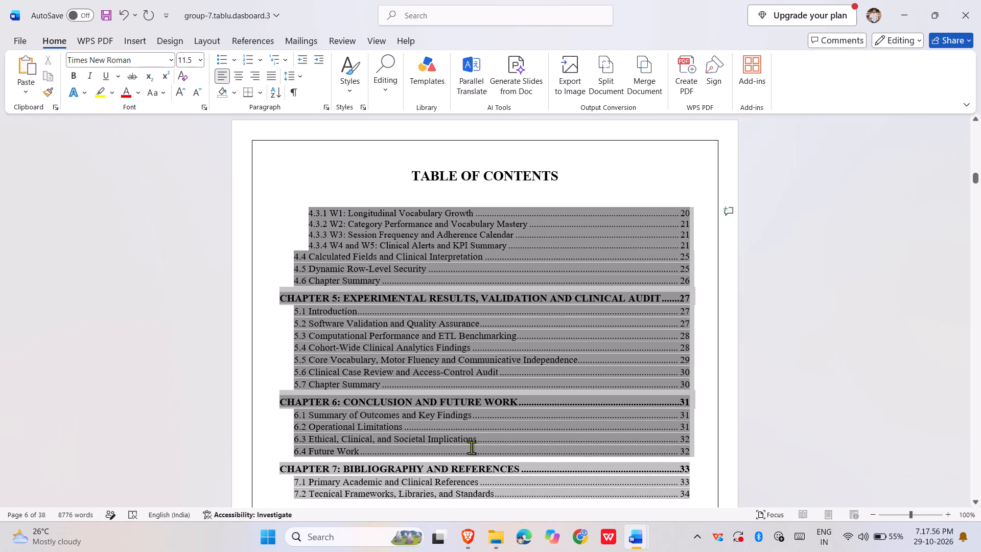
{"action": "left_click_drag", "start_coordinate": [471, 447], "coordinate": [472, 447]}
{"action": "key", "text": "BackSpace"}
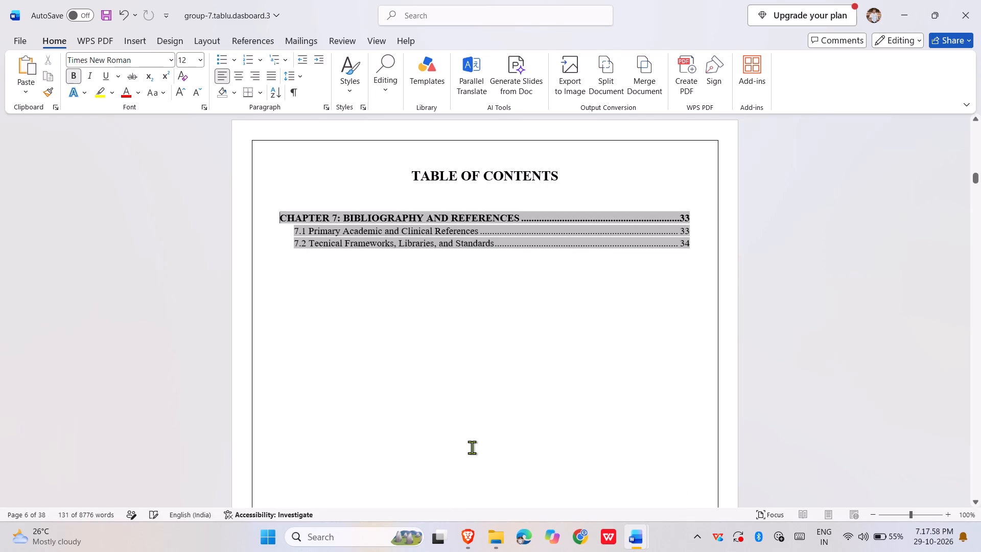
Delete the TABLE OF CONTENTS heading together with the remaining CHAPTER 7, 7.1 and 7.2 entries.
{"action": "scroll", "coordinate": [472, 447], "scroll_direction": "down", "scroll_amount": 7}
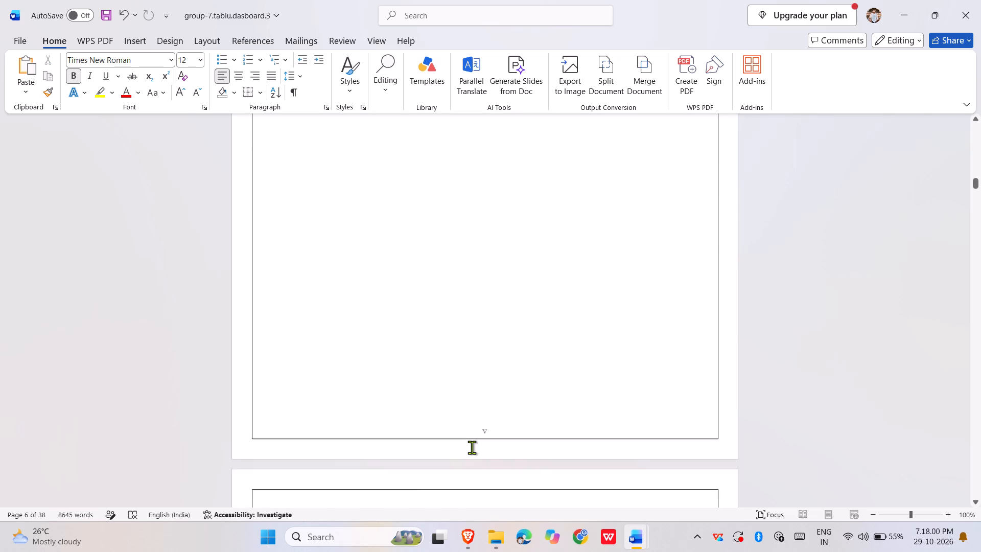
{"action": "scroll", "coordinate": [472, 447], "scroll_direction": "down", "scroll_amount": 1}
{"action": "scroll", "coordinate": [472, 447], "scroll_direction": "up", "scroll_amount": 10}
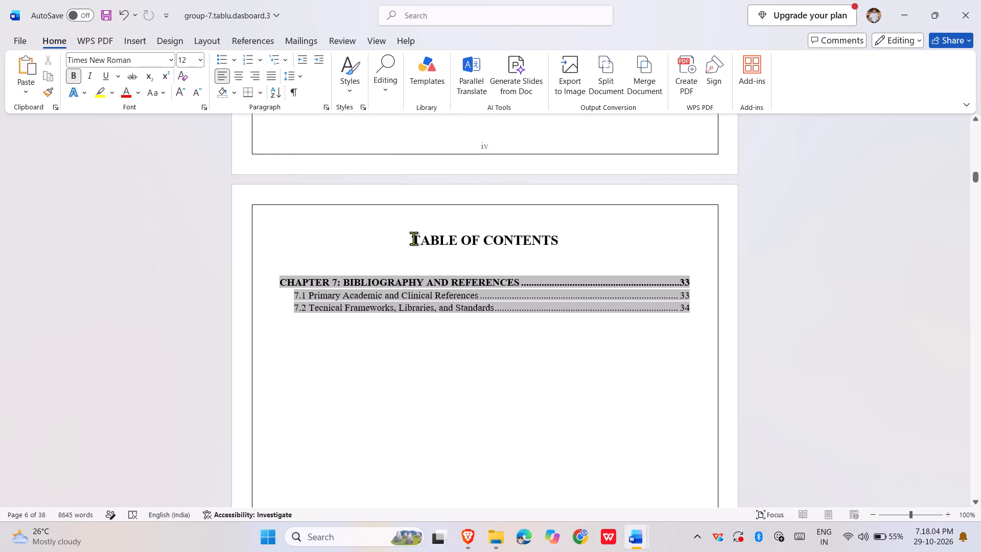
{"action": "left_click_drag", "start_coordinate": [413, 238], "coordinate": [558, 301]}
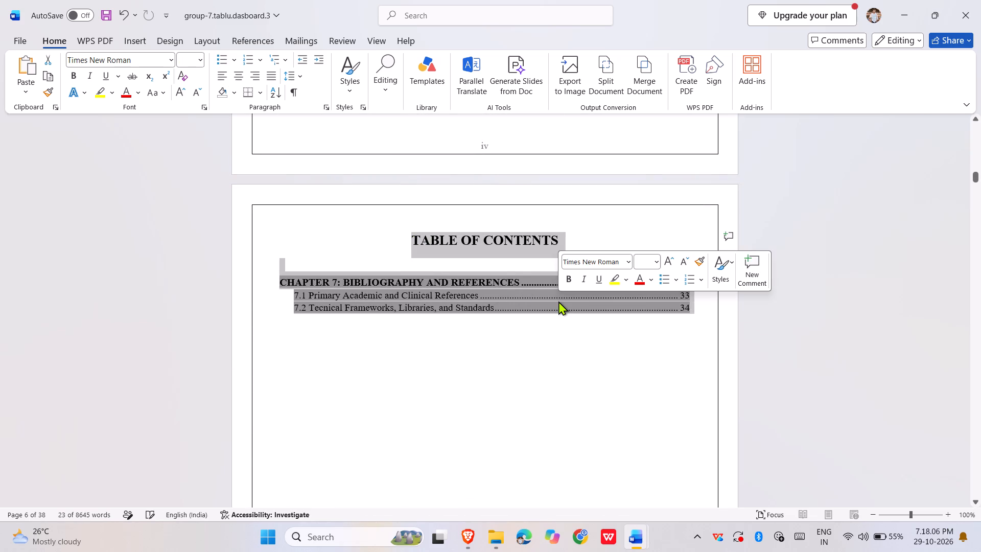
{"action": "key", "text": "BackSpace"}
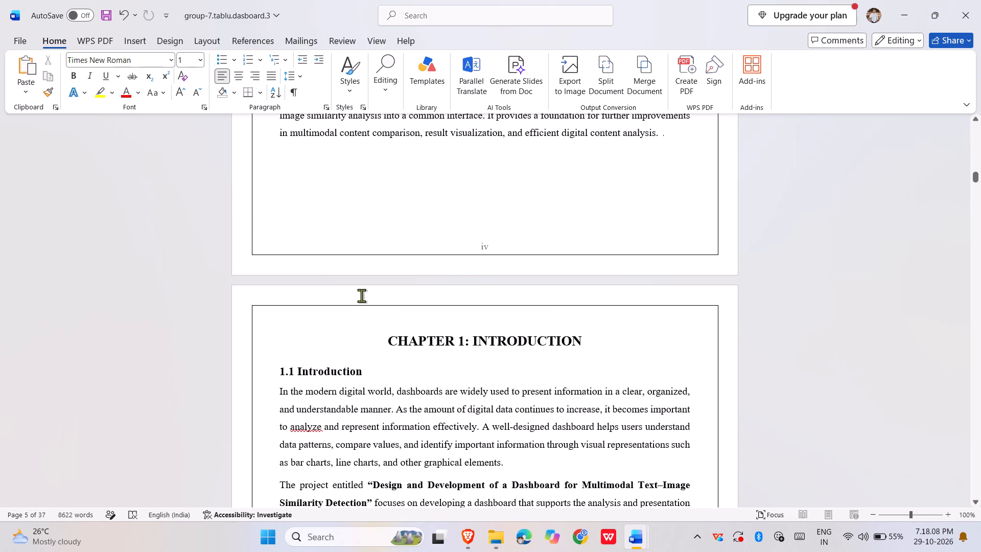
Add an empty page between the ABSTRACT page and the CHAPTER 1: INTRODUCTION heading.
{"action": "scroll", "coordinate": [361, 295], "scroll_direction": "up", "scroll_amount": 7}
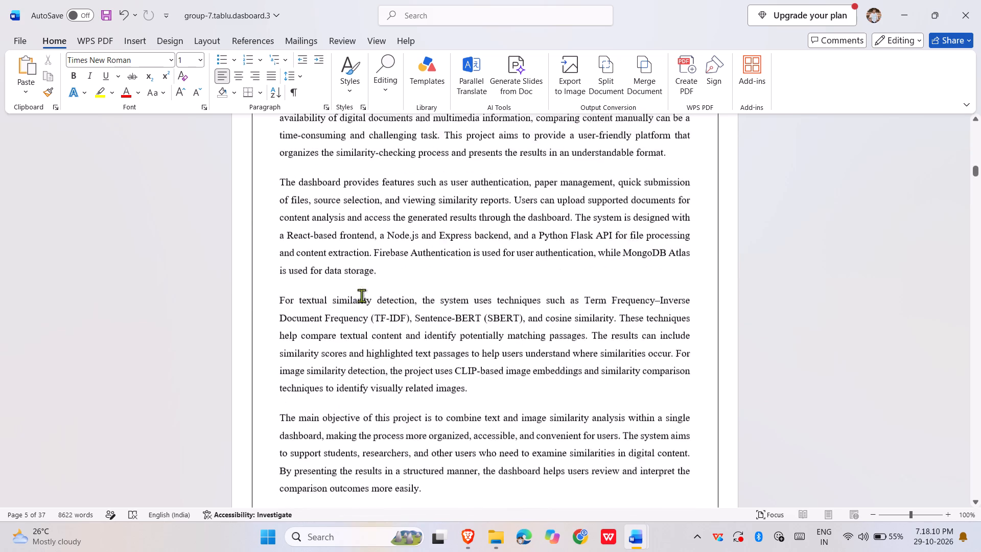
{"action": "scroll", "coordinate": [361, 295], "scroll_direction": "up", "scroll_amount": 5}
{"action": "scroll", "coordinate": [361, 295], "scroll_direction": "down", "scroll_amount": 12}
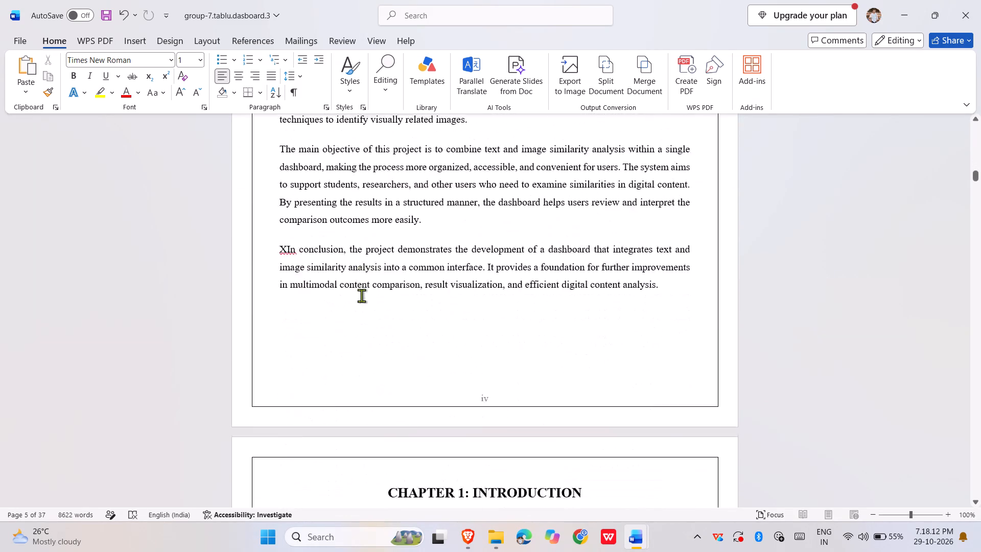
{"action": "left_click", "coordinate": [339, 382]}
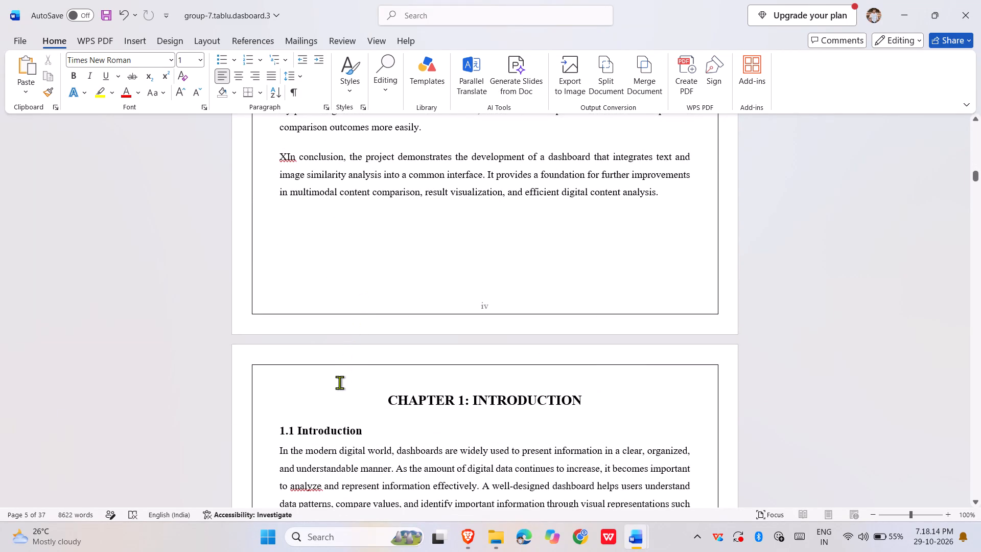
{"action": "key", "text": "Return"}
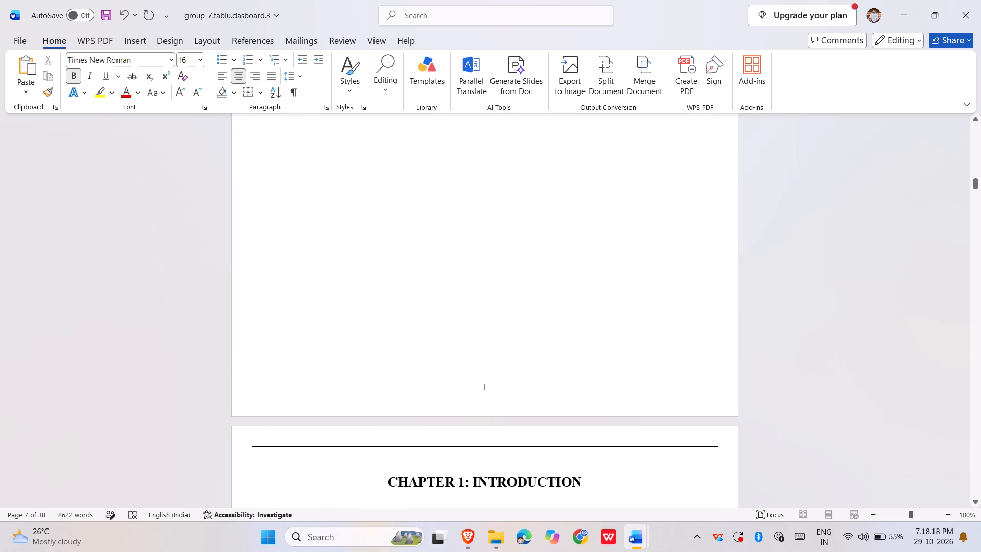
Paste ChatGPT's corrected table of contents onto the empty page before CHAPTER 1: INTRODUCTION.
{"action": "scroll", "coordinate": [484, 239], "scroll_direction": "up", "scroll_amount": 8}
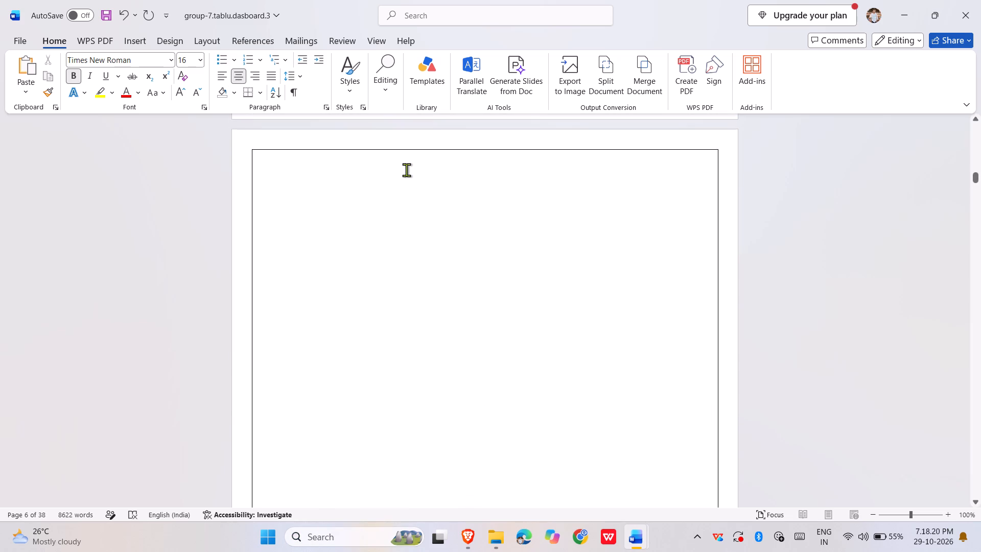
{"action": "left_click", "coordinate": [406, 170]}
{"action": "key", "text": "ctrl+v"}
Review the pasted table of contents from the Chapter 7 entries back up to its heading, including its alignment and page layout.
{"action": "scroll", "coordinate": [402, 477], "scroll_direction": "up", "scroll_amount": 4}
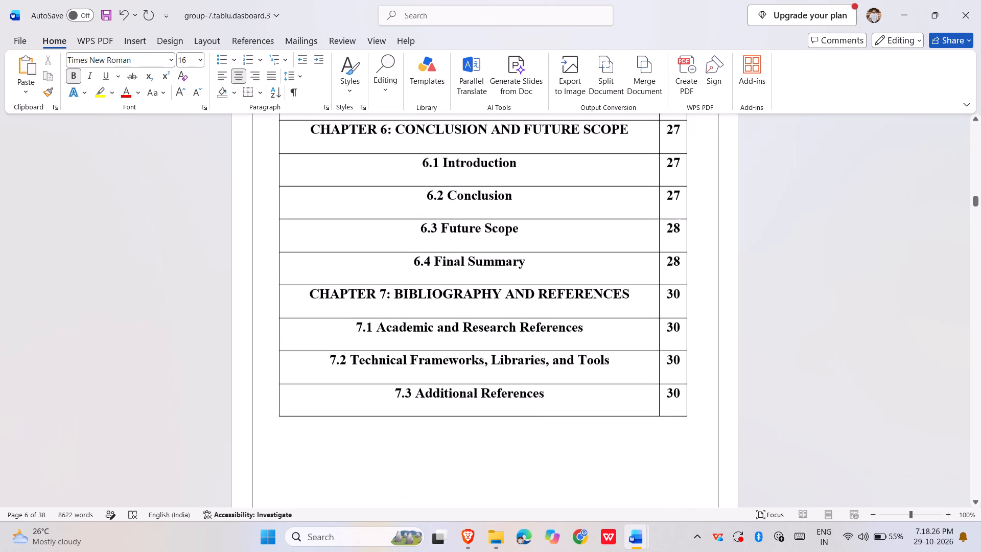
{"action": "scroll", "coordinate": [402, 477], "scroll_direction": "up", "scroll_amount": 7}
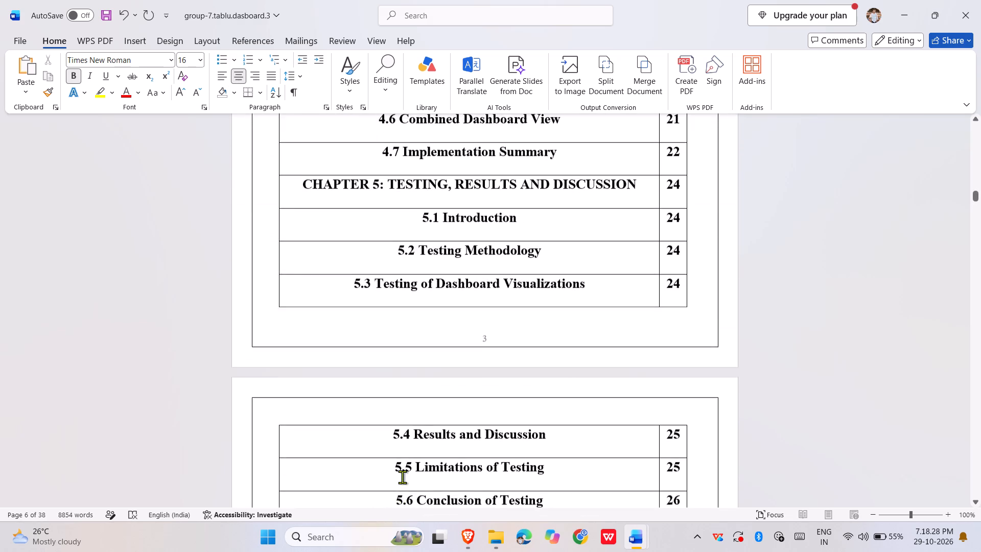
{"action": "scroll", "coordinate": [402, 477], "scroll_direction": "up", "scroll_amount": 5}
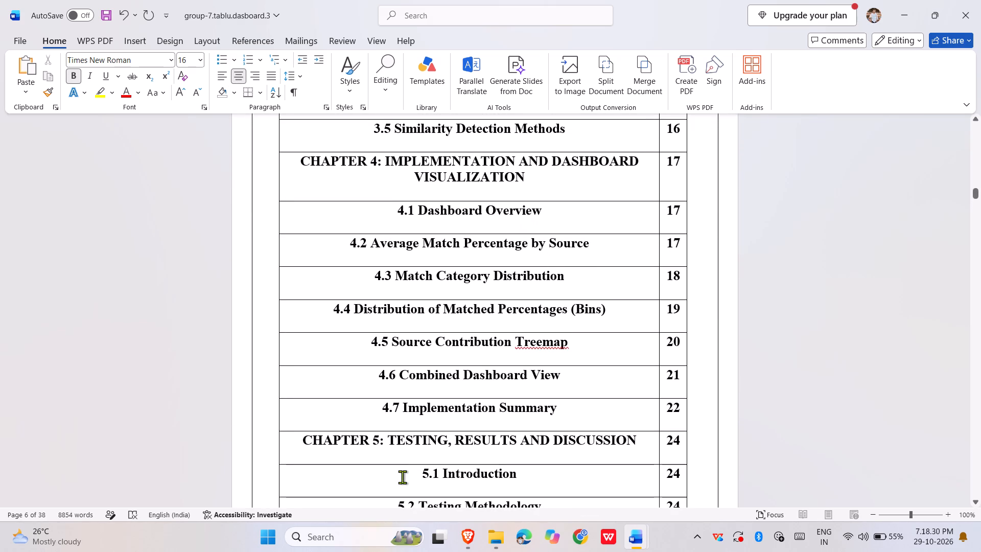
{"action": "scroll", "coordinate": [402, 477], "scroll_direction": "up", "scroll_amount": 6}
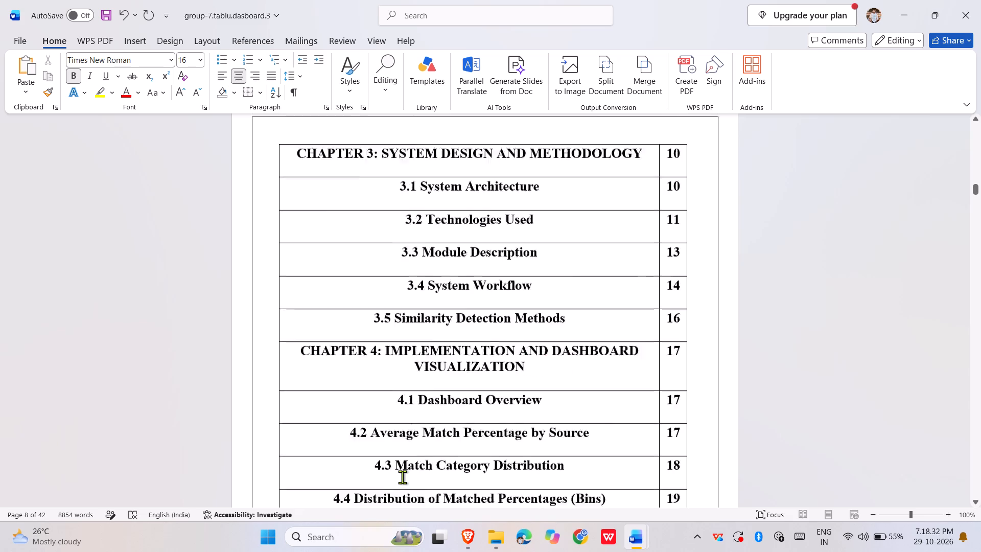
{"action": "scroll", "coordinate": [402, 477], "scroll_direction": "up", "scroll_amount": 9}
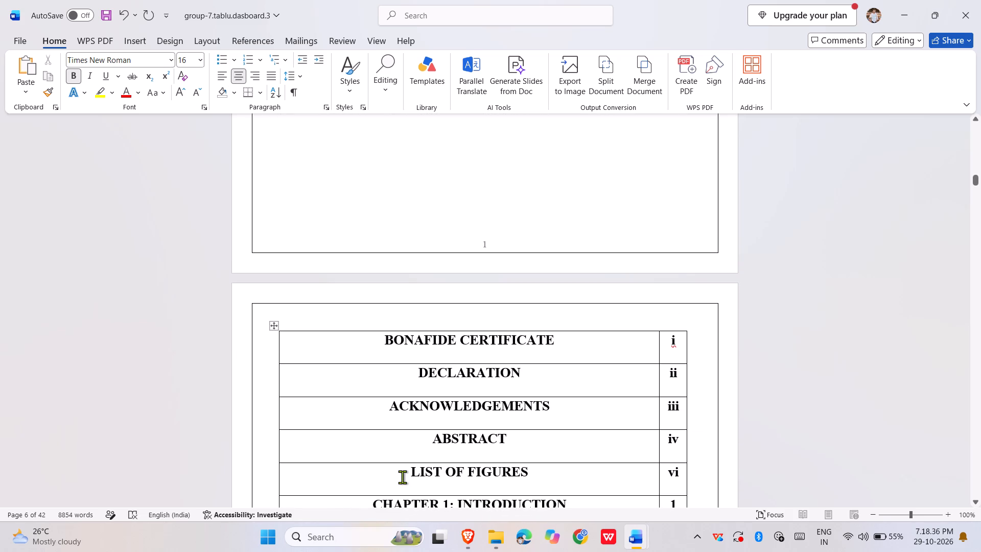
{"action": "scroll", "coordinate": [402, 477], "scroll_direction": "up", "scroll_amount": 11}
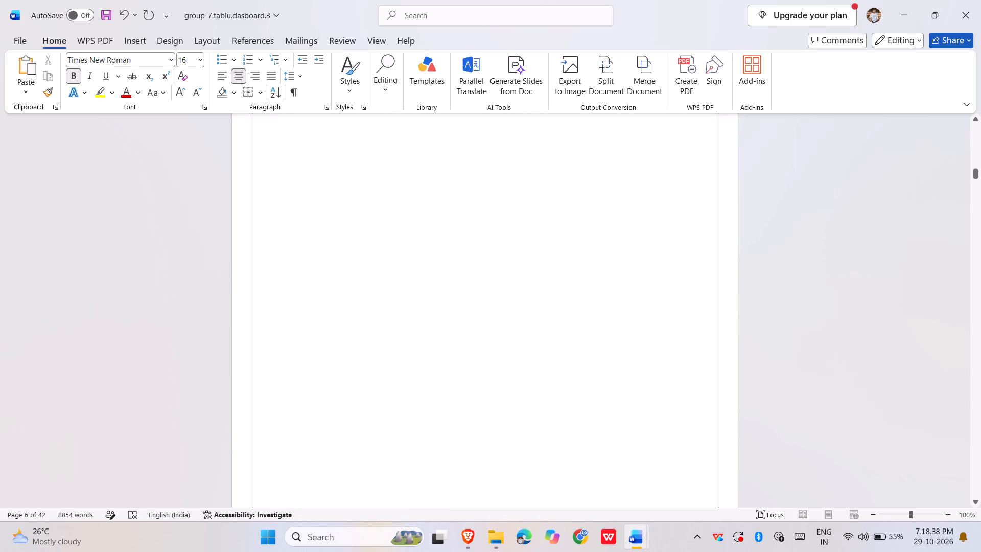
{"action": "scroll", "coordinate": [402, 477], "scroll_direction": "up", "scroll_amount": 4}
{"action": "scroll", "coordinate": [402, 477], "scroll_direction": "down", "scroll_amount": 3}
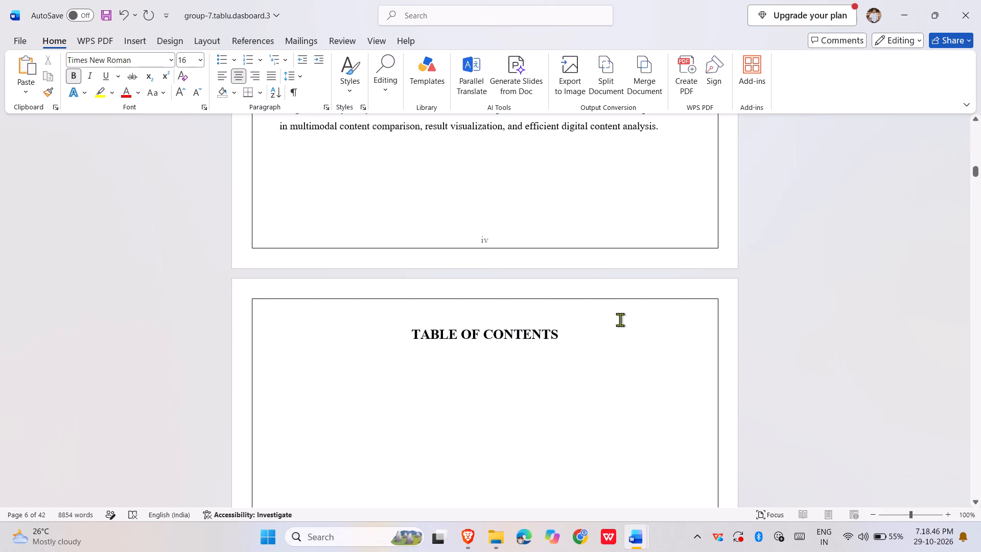
Left-align the paragraph at the insertion point after the pasted contents table.
{"action": "left_click", "coordinate": [222, 76]}
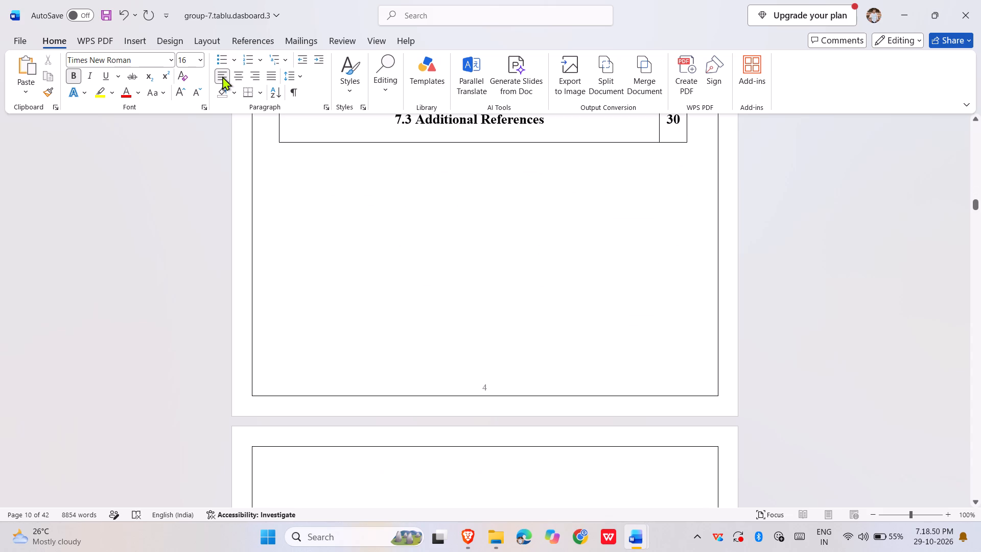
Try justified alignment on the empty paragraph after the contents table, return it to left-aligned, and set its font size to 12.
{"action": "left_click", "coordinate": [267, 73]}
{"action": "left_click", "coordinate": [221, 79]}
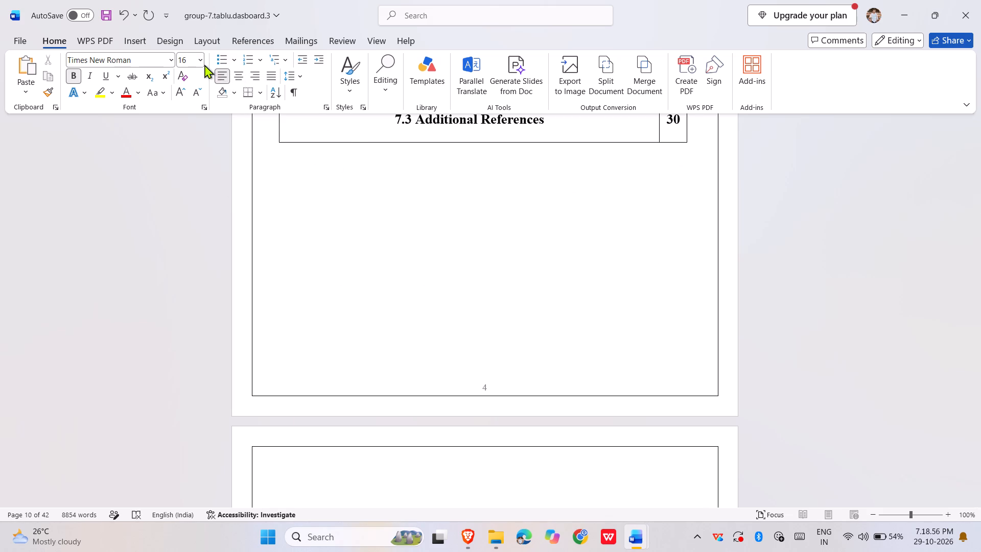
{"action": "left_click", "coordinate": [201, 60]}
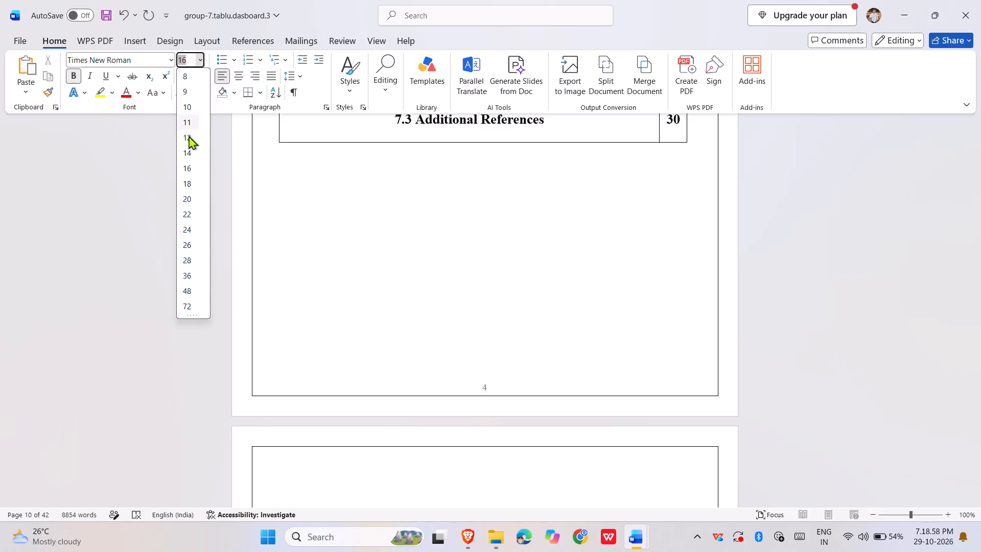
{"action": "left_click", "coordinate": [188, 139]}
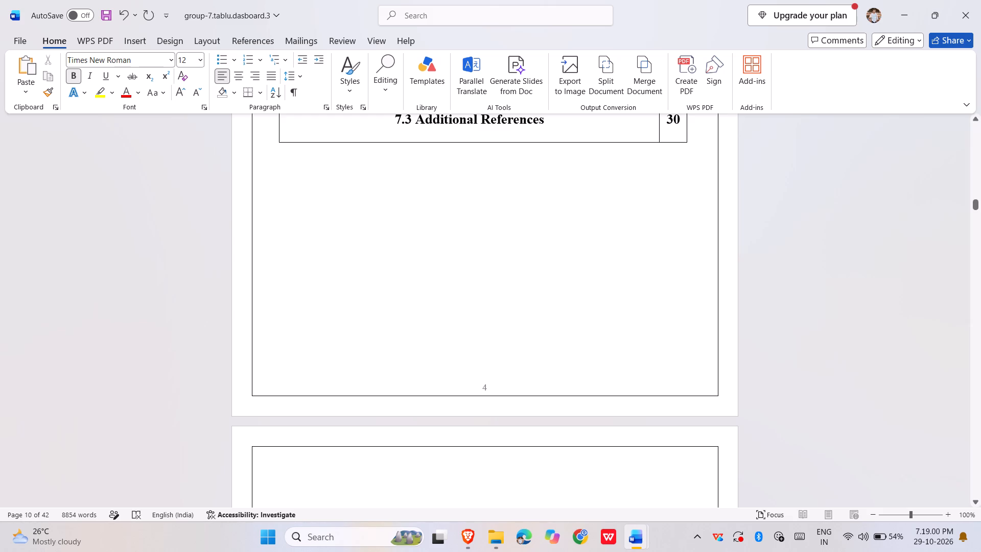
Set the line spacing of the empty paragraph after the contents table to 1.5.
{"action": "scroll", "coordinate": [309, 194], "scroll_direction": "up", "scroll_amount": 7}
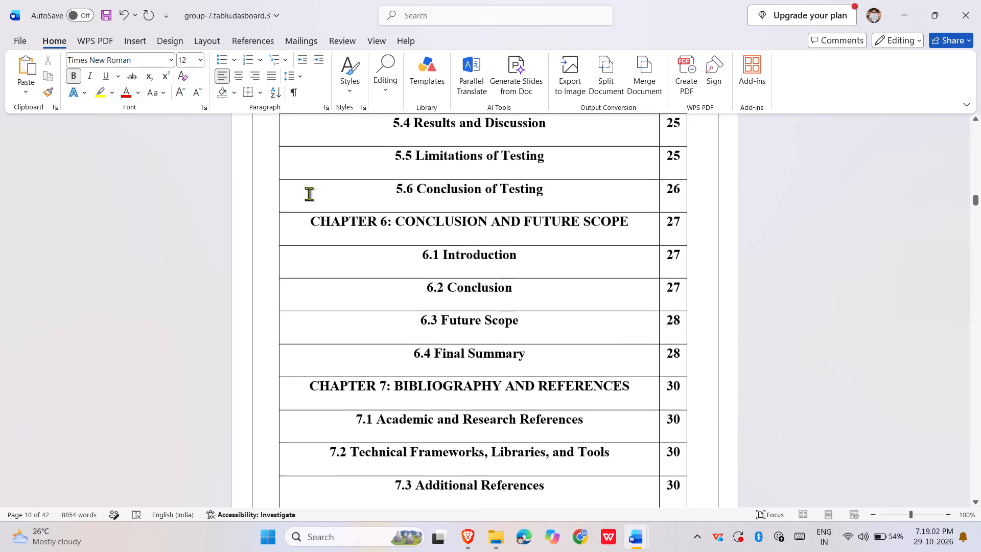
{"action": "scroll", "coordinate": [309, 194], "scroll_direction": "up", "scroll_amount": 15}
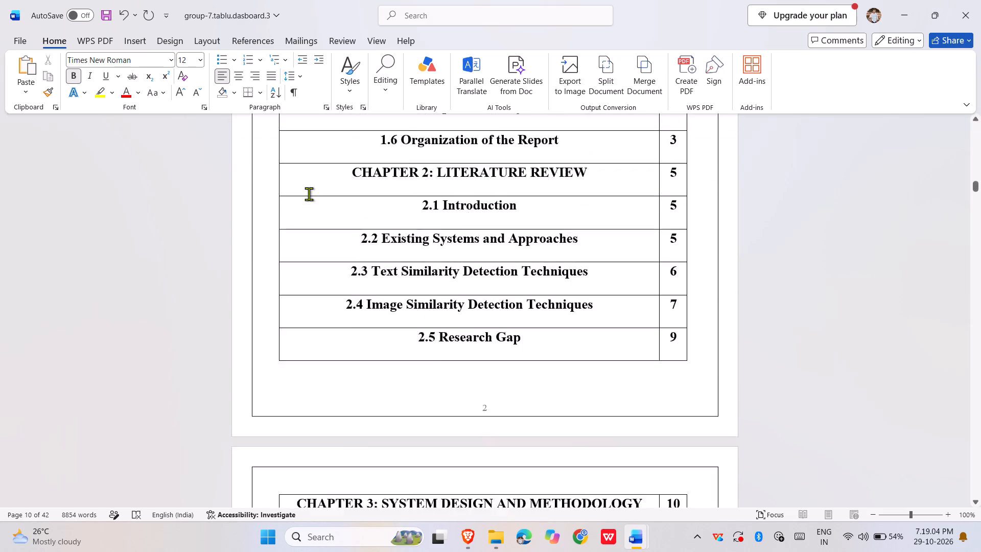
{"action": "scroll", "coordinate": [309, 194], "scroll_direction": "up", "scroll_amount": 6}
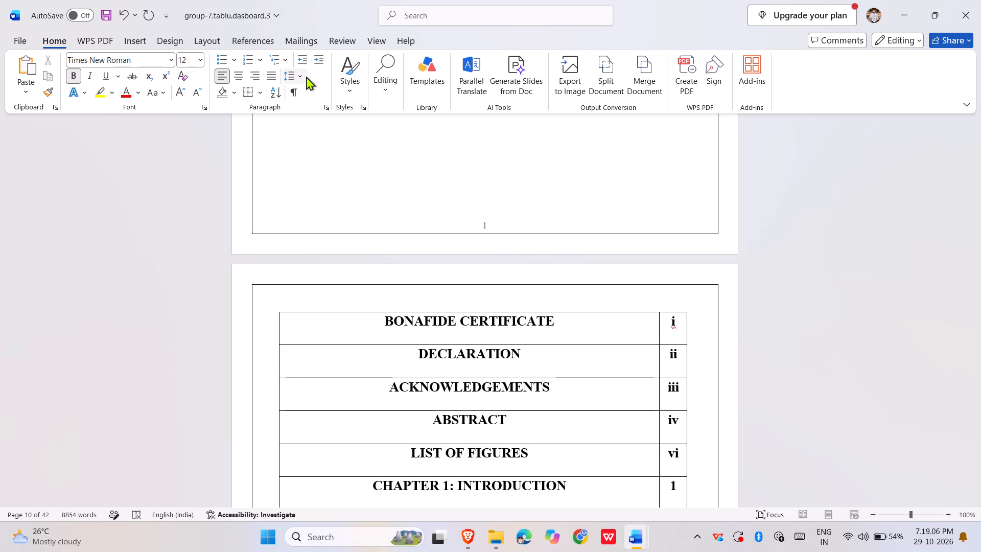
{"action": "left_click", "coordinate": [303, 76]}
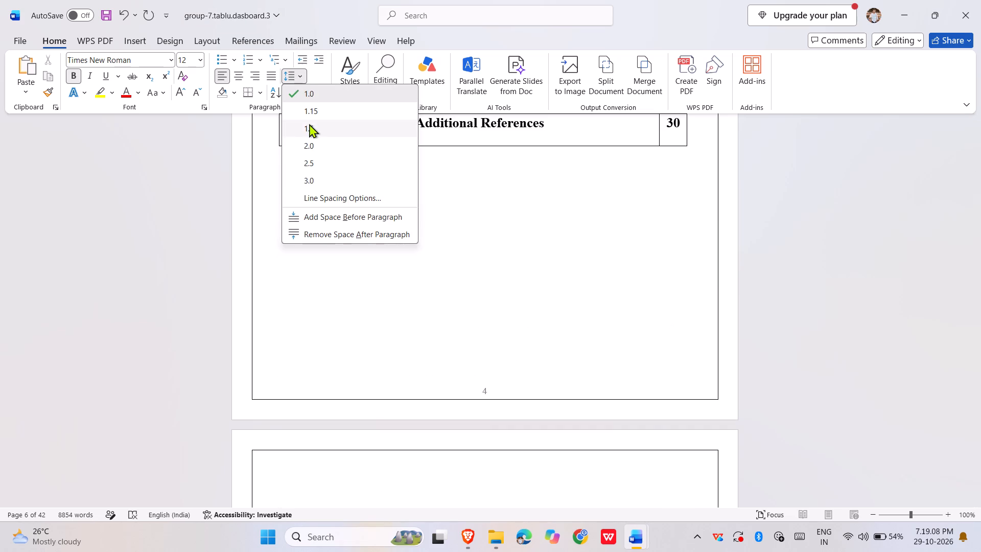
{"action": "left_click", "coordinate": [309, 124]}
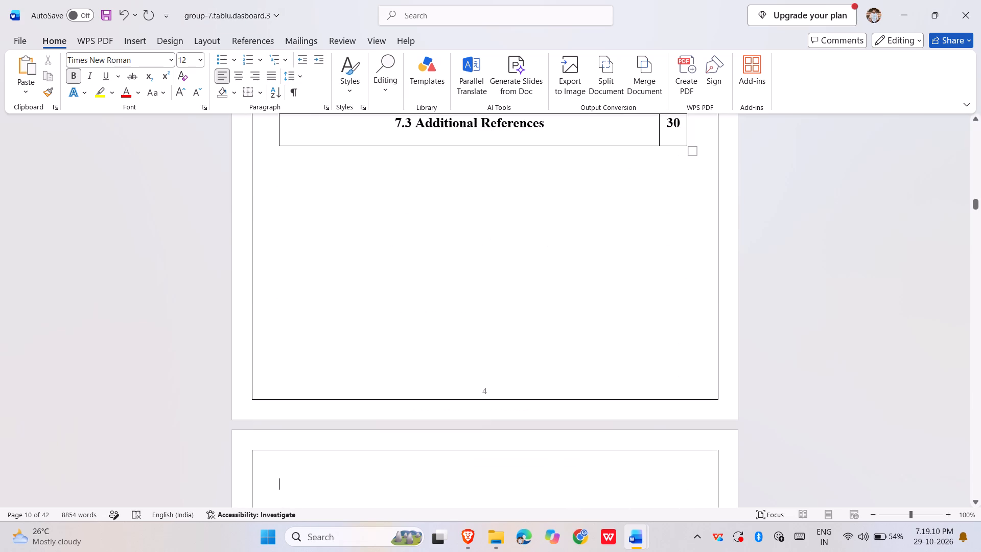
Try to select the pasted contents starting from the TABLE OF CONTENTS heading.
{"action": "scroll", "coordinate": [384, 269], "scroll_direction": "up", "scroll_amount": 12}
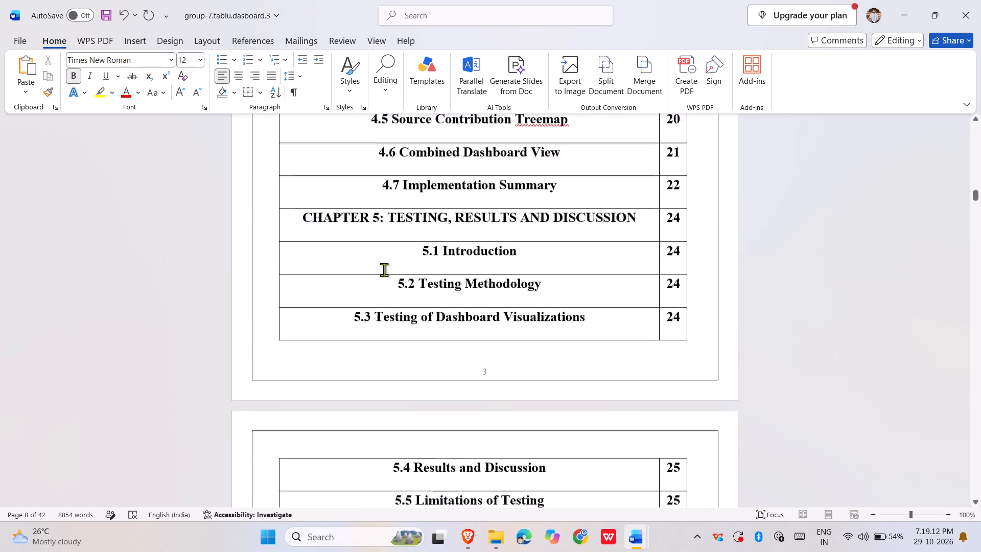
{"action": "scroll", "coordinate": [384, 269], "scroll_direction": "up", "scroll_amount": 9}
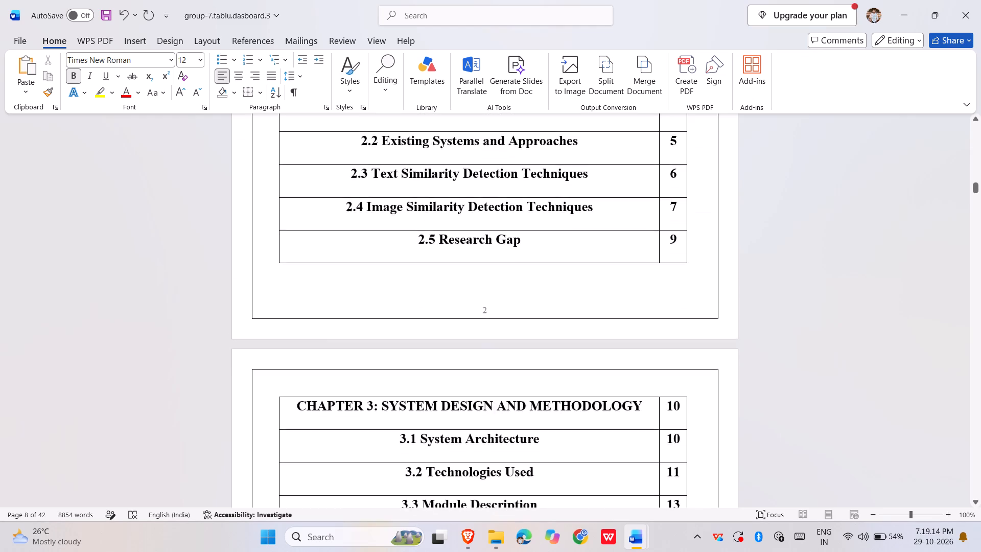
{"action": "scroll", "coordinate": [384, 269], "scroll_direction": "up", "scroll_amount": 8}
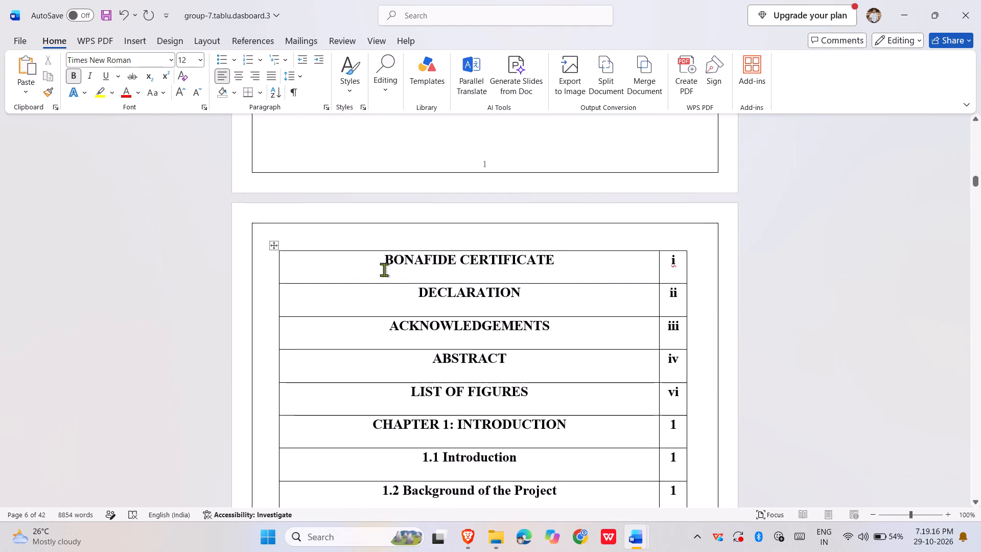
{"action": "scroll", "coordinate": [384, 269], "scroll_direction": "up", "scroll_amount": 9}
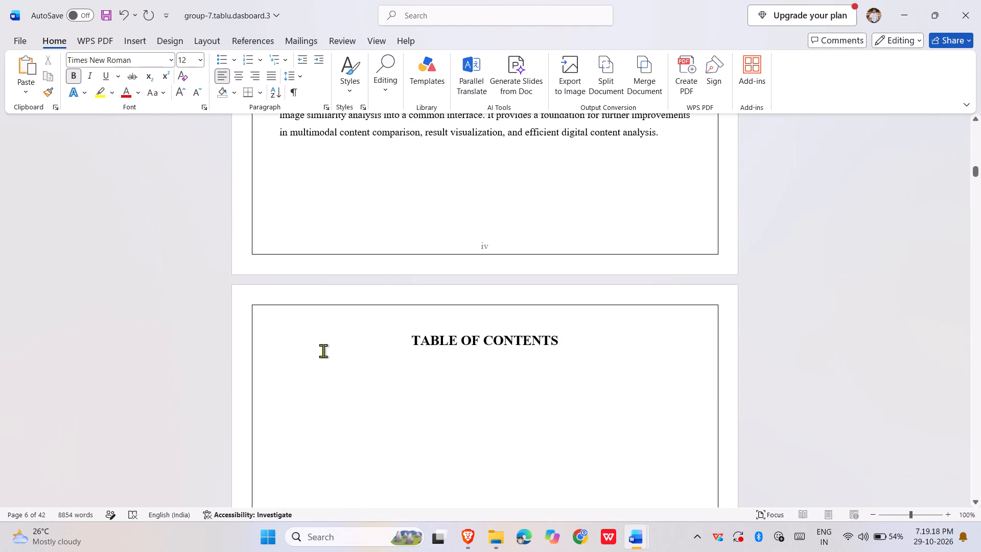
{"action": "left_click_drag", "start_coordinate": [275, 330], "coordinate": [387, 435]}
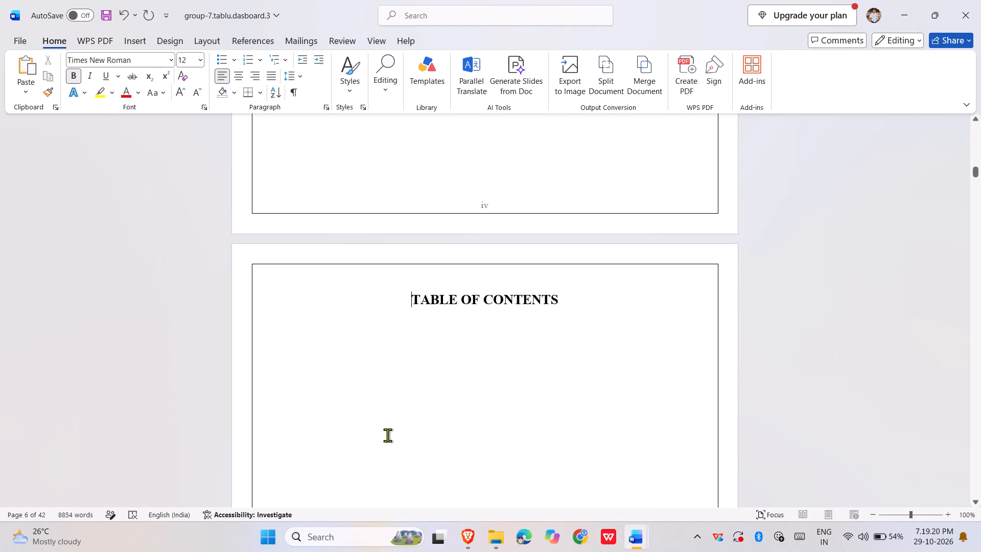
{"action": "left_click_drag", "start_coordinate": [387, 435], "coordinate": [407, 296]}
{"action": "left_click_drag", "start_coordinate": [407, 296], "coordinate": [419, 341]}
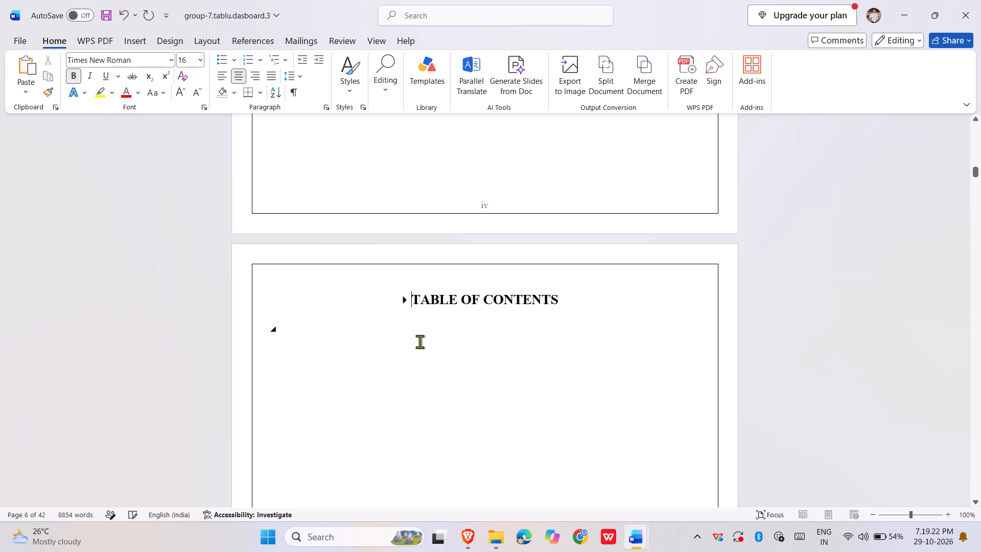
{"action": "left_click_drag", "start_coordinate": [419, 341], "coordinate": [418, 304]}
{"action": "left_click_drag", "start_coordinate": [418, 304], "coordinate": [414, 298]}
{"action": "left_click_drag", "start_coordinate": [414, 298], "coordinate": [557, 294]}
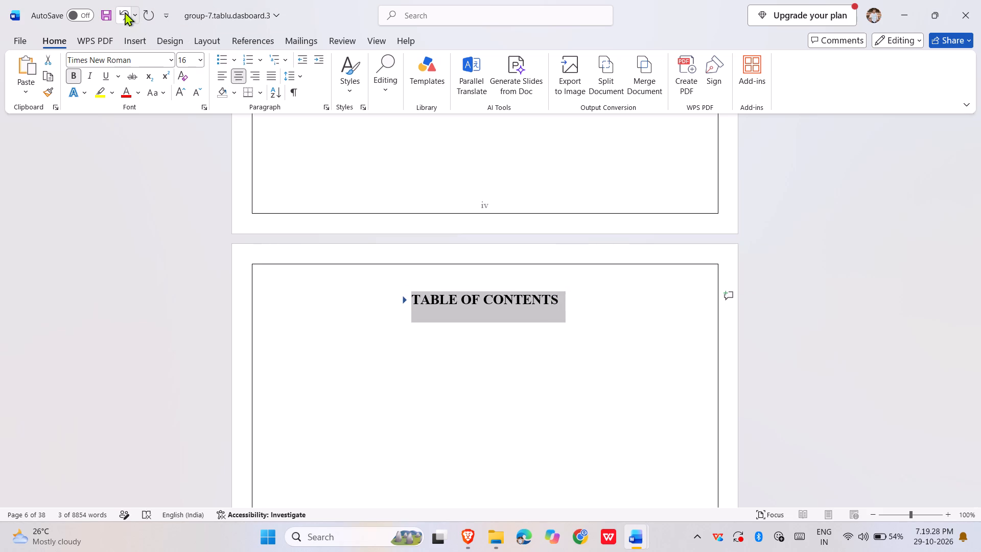
Undo the recent paragraph formatting and the pasted table of contents, back to the empty page before CHAPTER 1: INTRODUCTION.
{"action": "left_click", "coordinate": [119, 12]}
{"action": "left_click", "coordinate": [119, 12]}
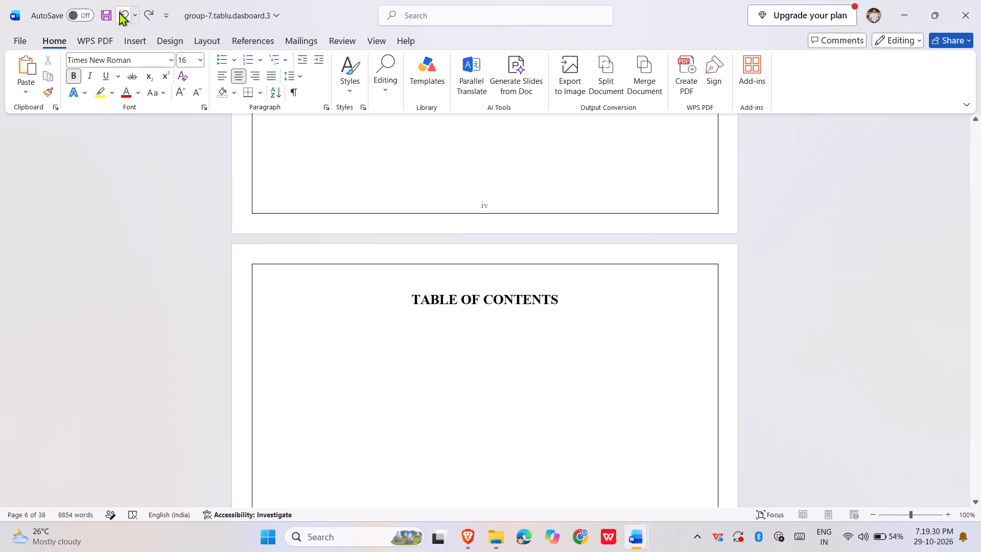
{"action": "left_click", "coordinate": [119, 12]}
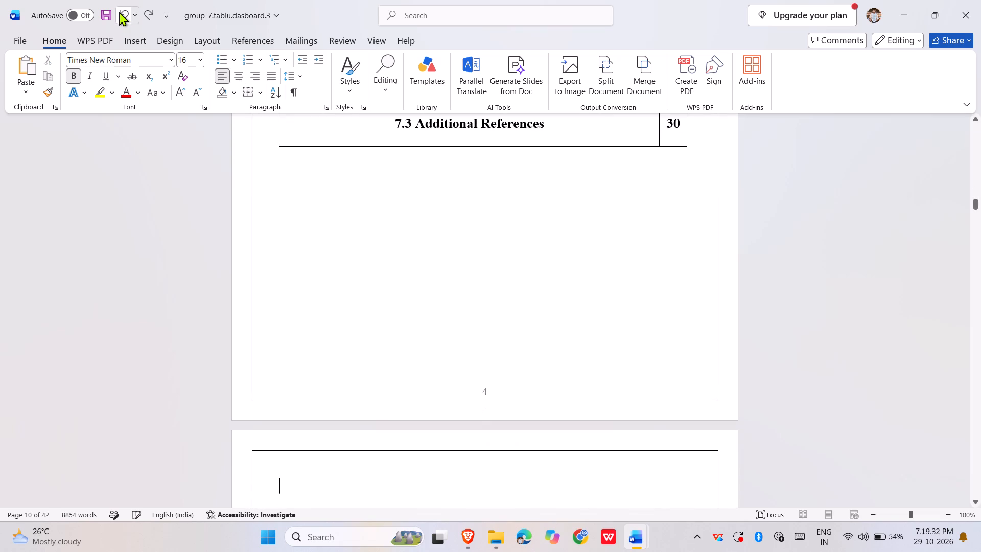
{"action": "left_click", "coordinate": [119, 12]}
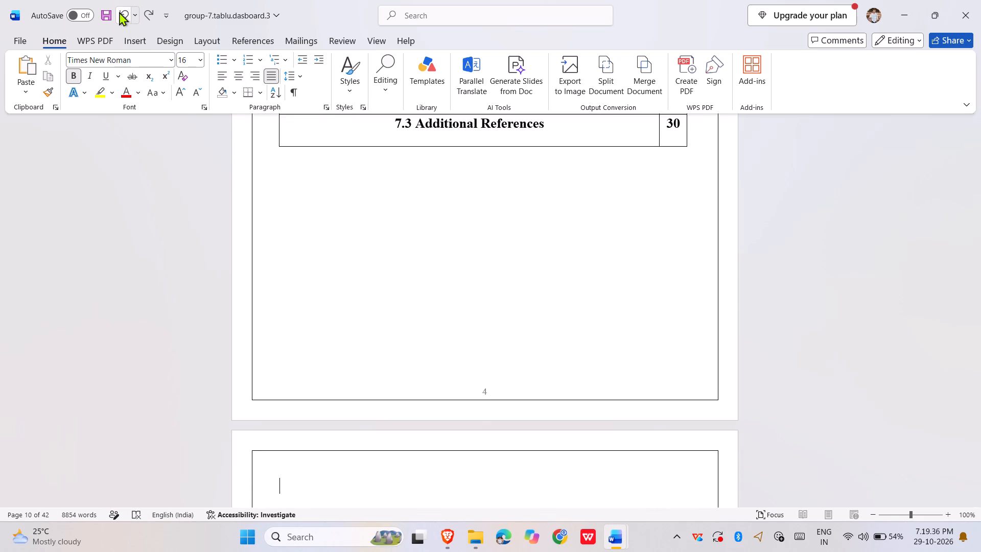
{"action": "key", "text": "ctrl+z"}
{"action": "key", "text": "ctrl+z"}
{"action": "key", "text": "ctrl+z"}
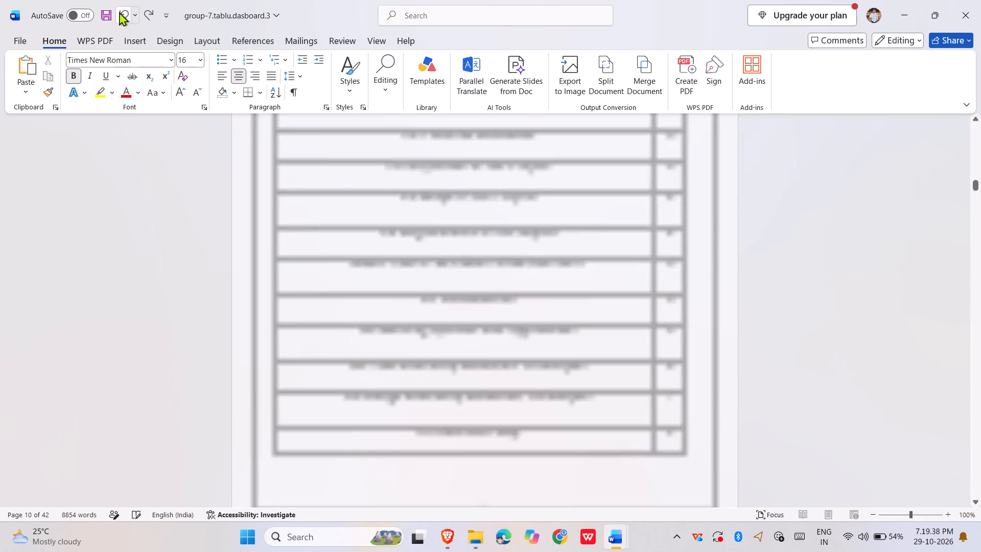
{"action": "scroll", "coordinate": [119, 12], "scroll_direction": "up", "scroll_amount": 3}
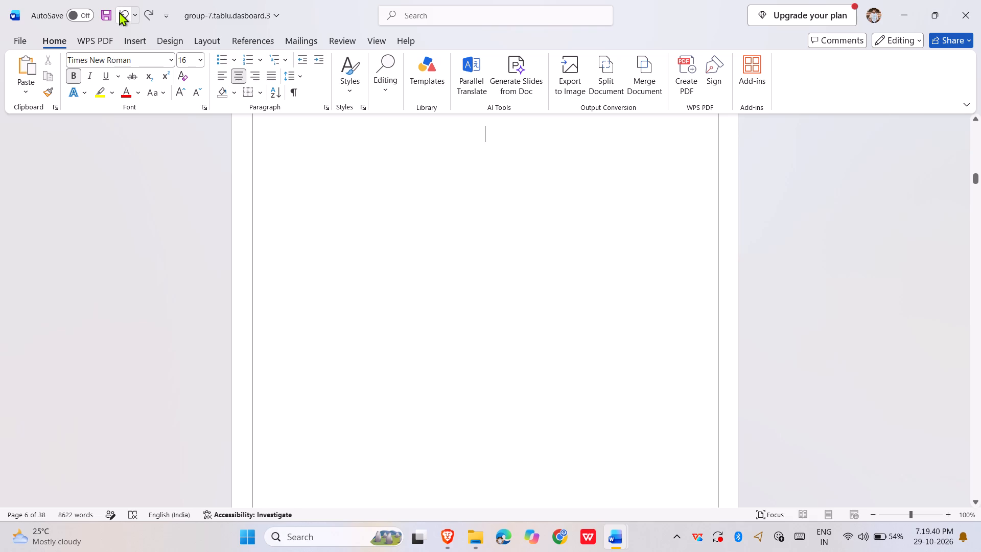
{"action": "scroll", "coordinate": [328, 185], "scroll_direction": "up", "scroll_amount": 4}
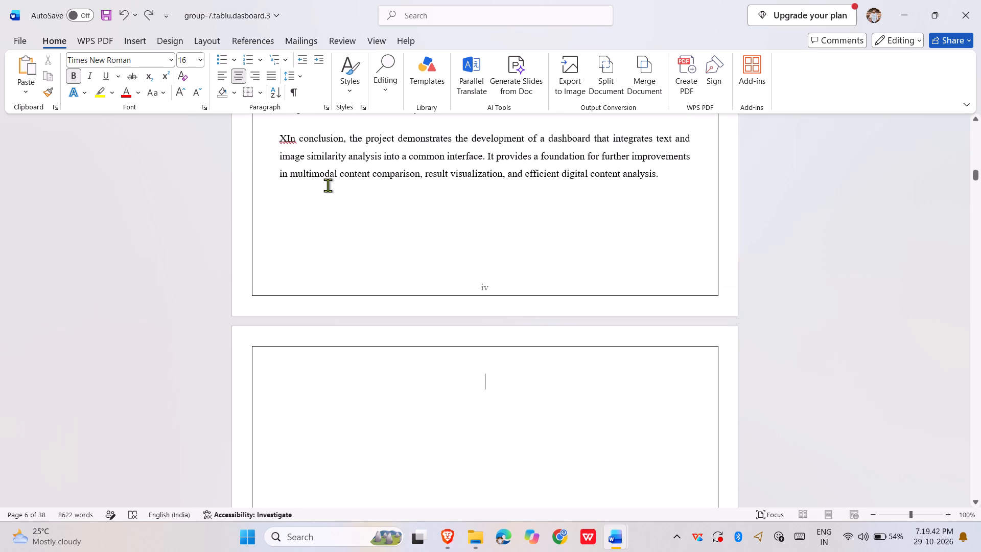
{"action": "scroll", "coordinate": [328, 185], "scroll_direction": "down", "scroll_amount": 14}
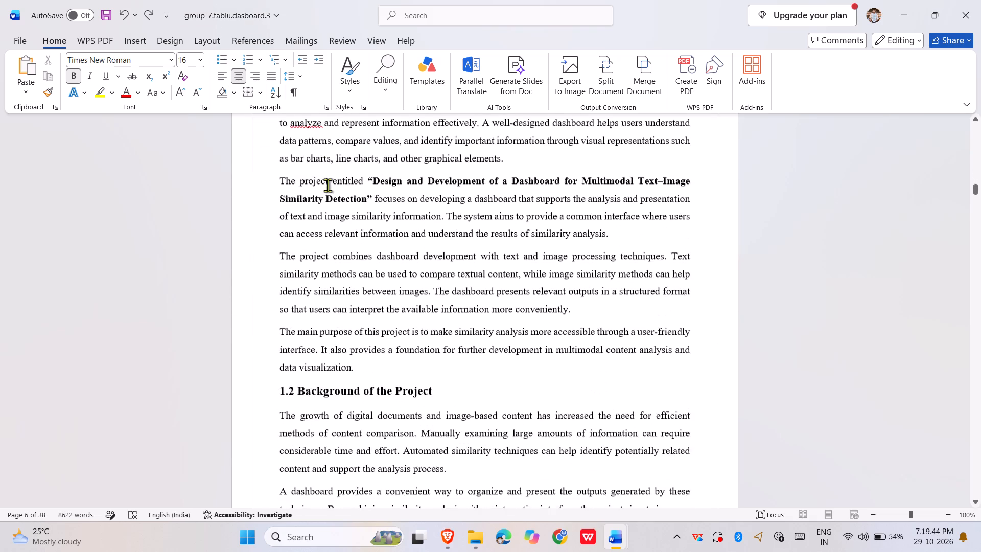
{"action": "scroll", "coordinate": [328, 185], "scroll_direction": "up", "scroll_amount": 5}
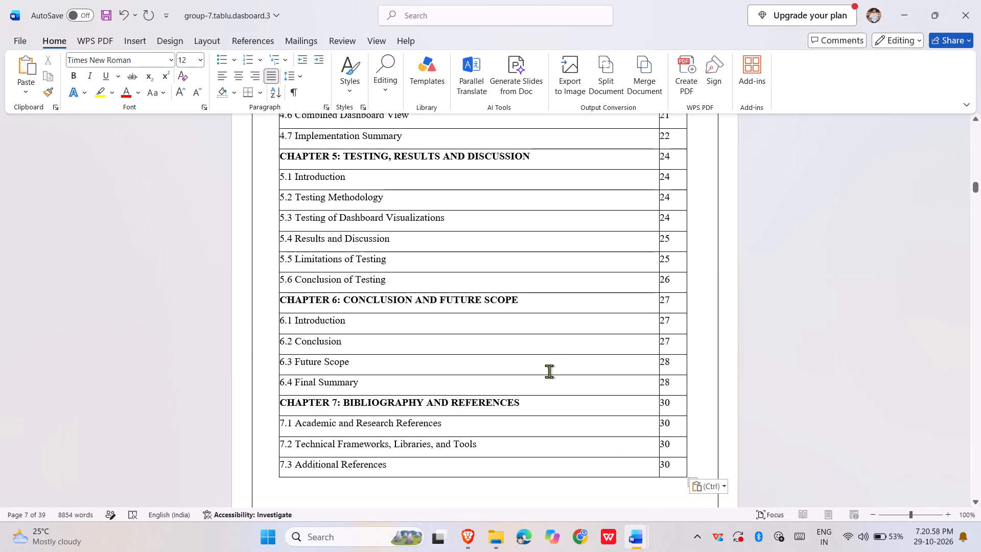
Review the pasted contents table from its heading to the last Chapter 7 entry, including its layout across pages.
{"action": "scroll", "coordinate": [545, 365], "scroll_direction": "up", "scroll_amount": 7}
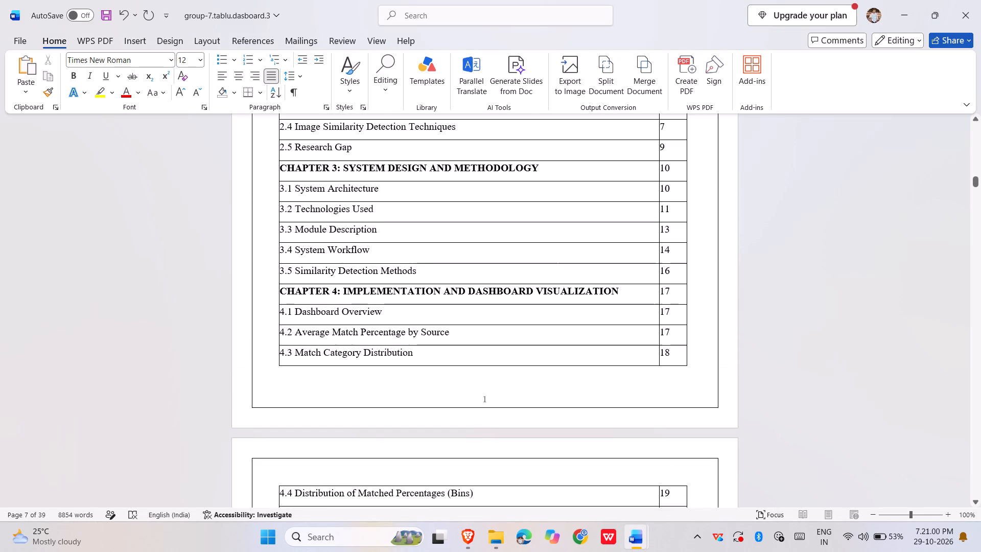
{"action": "scroll", "coordinate": [545, 365], "scroll_direction": "up", "scroll_amount": 7}
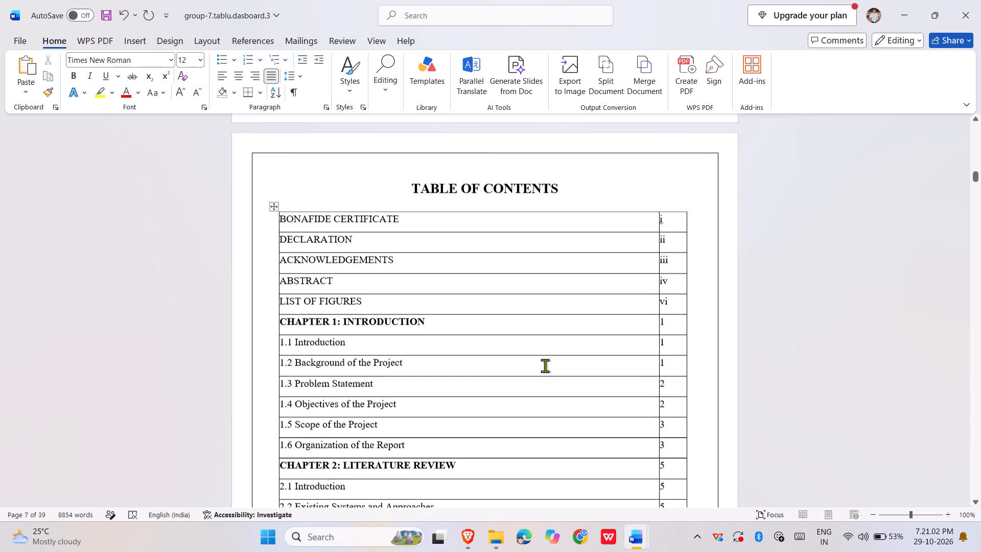
{"action": "scroll", "coordinate": [545, 365], "scroll_direction": "up", "scroll_amount": 3}
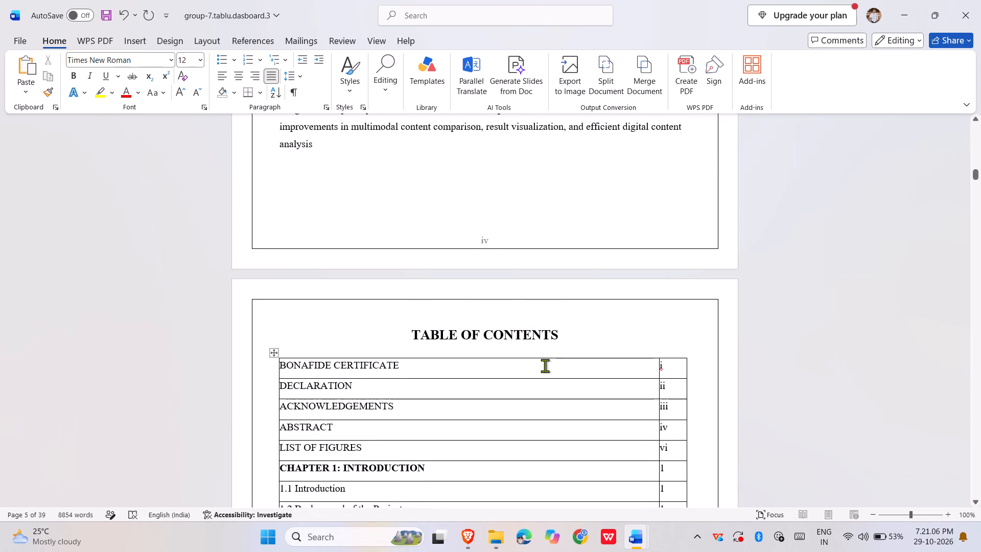
{"action": "scroll", "coordinate": [545, 365], "scroll_direction": "down", "scroll_amount": 17}
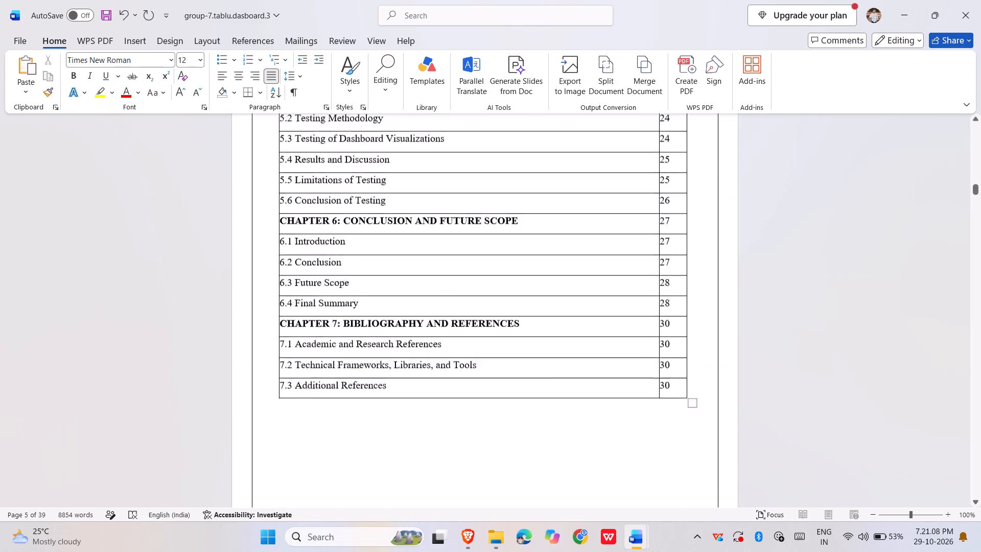
{"action": "scroll", "coordinate": [545, 365], "scroll_direction": "down", "scroll_amount": 6}
{"action": "scroll", "coordinate": [545, 365], "scroll_direction": "up", "scroll_amount": 7}
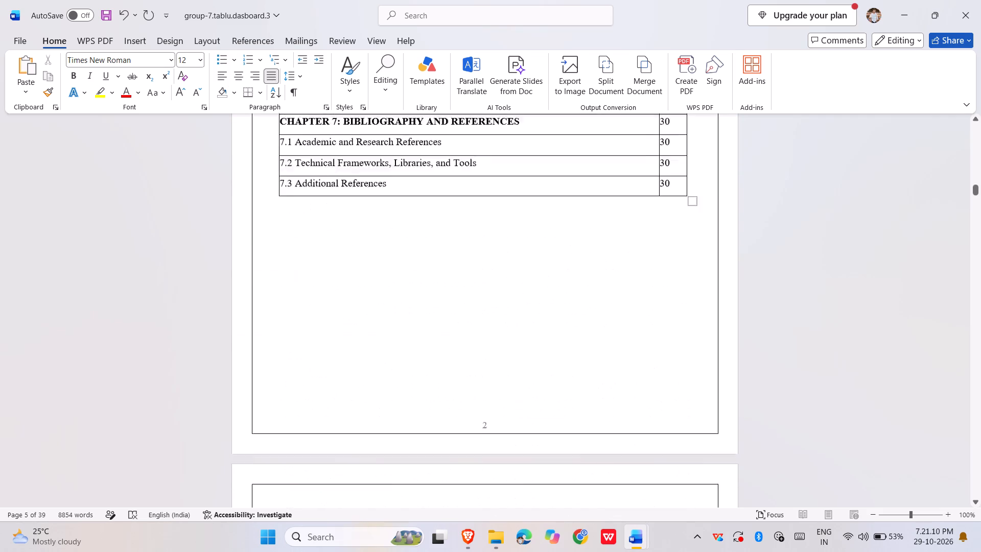
{"action": "scroll", "coordinate": [545, 365], "scroll_direction": "up", "scroll_amount": 4}
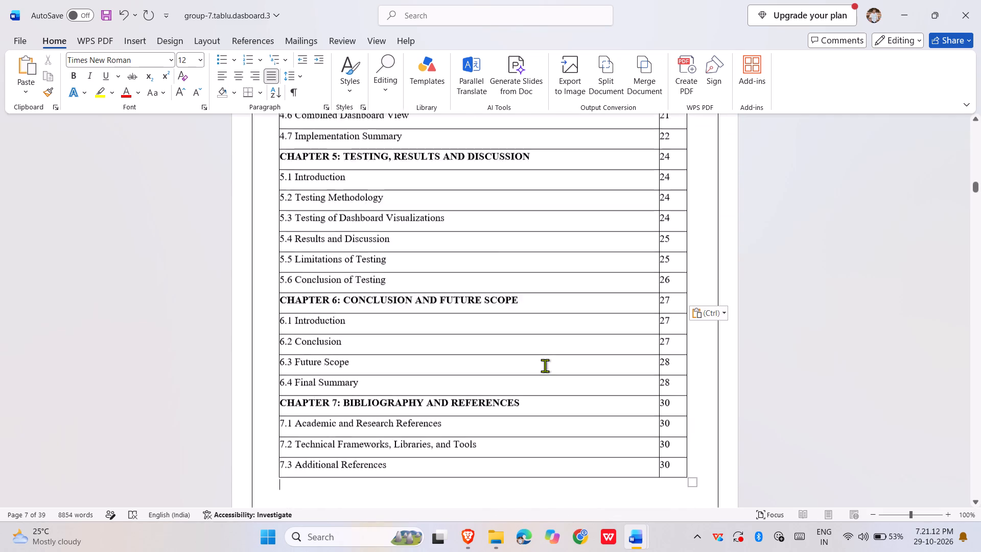
{"action": "scroll", "coordinate": [545, 365], "scroll_direction": "up", "scroll_amount": 5}
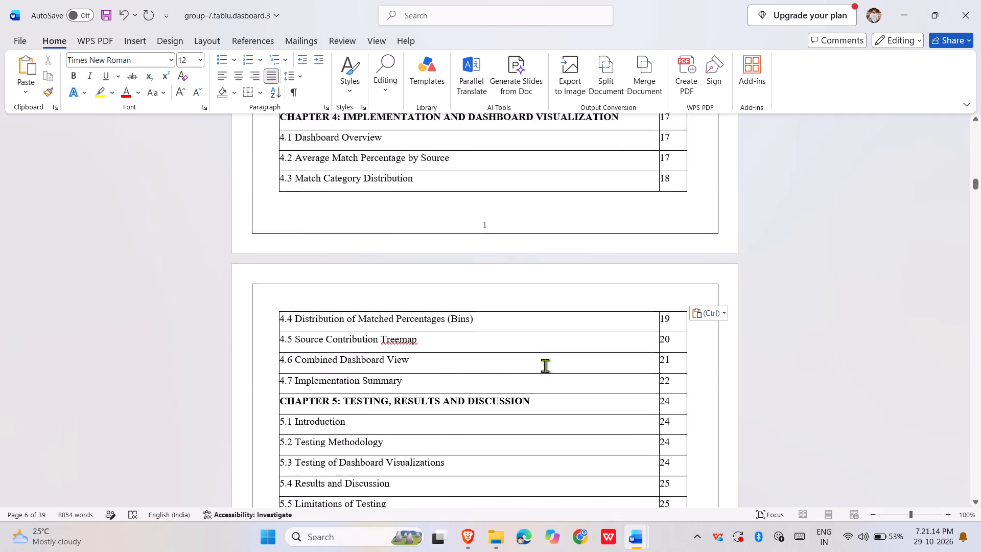
{"action": "scroll", "coordinate": [545, 365], "scroll_direction": "up", "scroll_amount": 7}
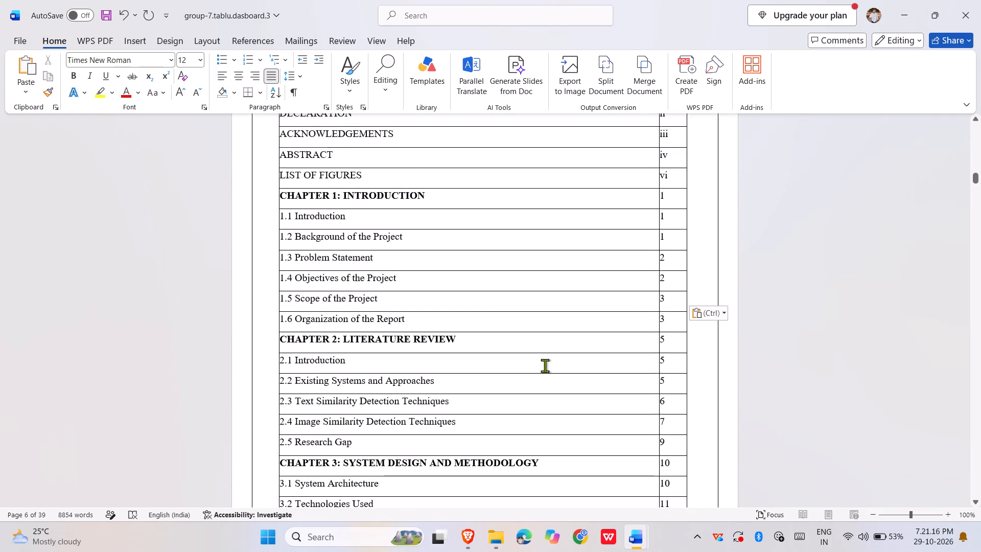
{"action": "scroll", "coordinate": [545, 365], "scroll_direction": "up", "scroll_amount": 3}
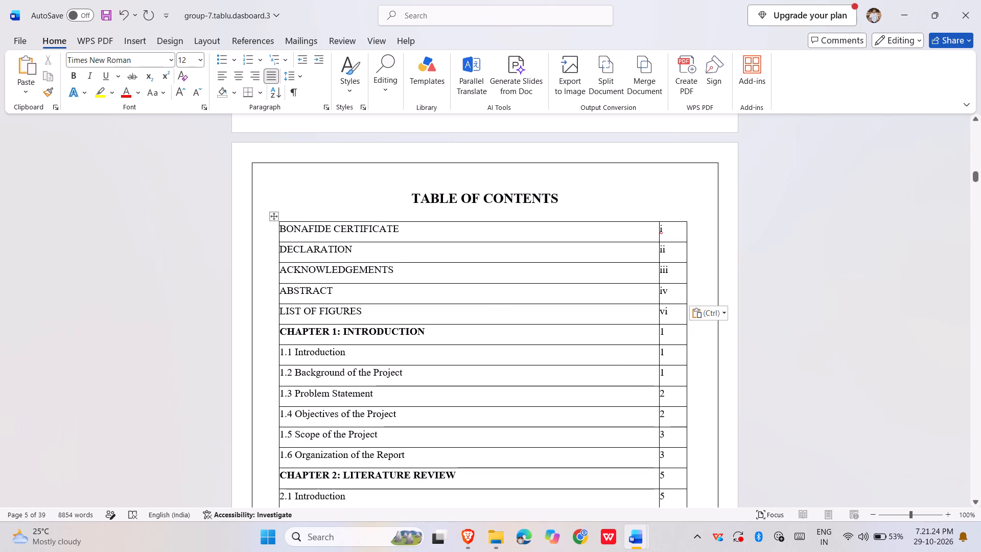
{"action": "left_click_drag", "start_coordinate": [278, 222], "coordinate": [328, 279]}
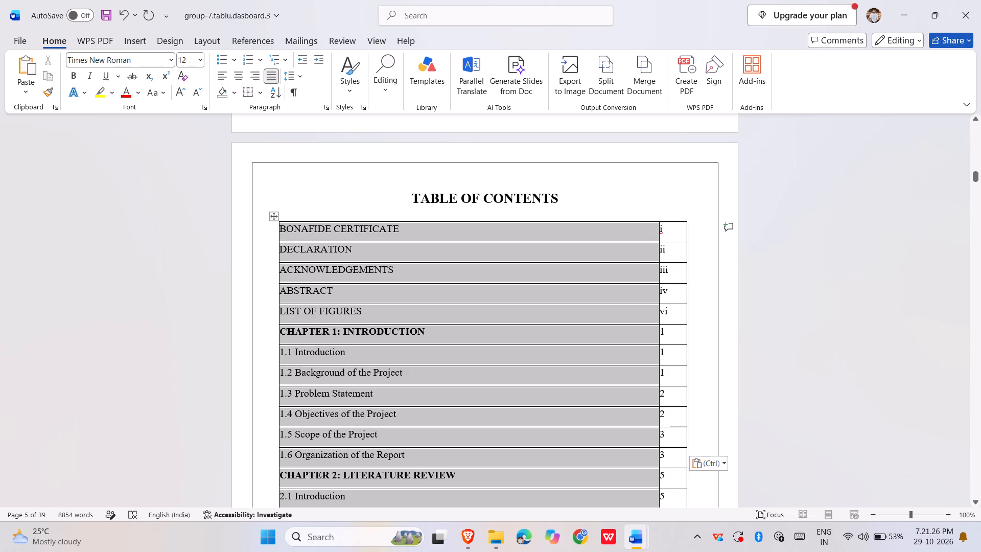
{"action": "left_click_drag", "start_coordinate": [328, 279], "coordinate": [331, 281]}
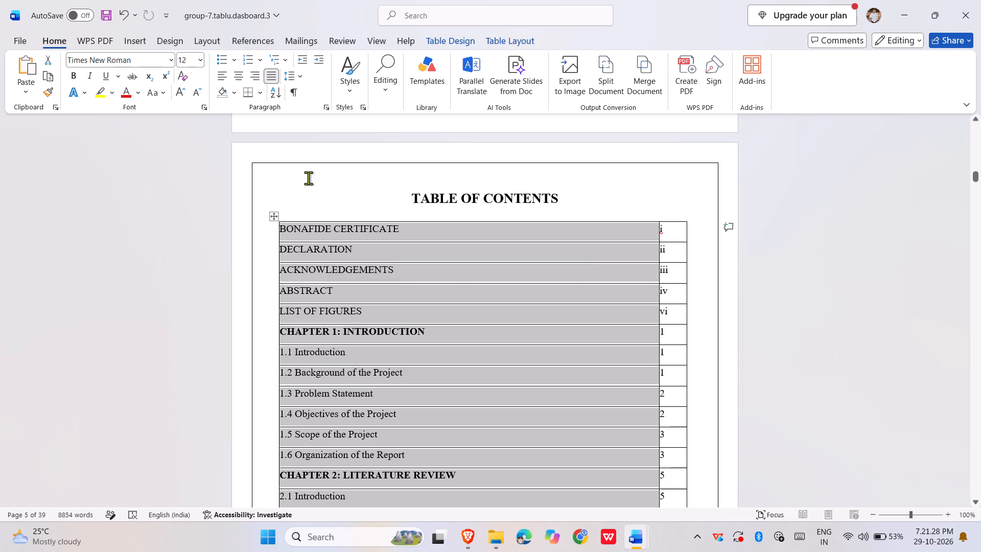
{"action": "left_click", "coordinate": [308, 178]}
Check the contents table's entries and page numbers again, through the Chapter 7 rows and back to the heading.
{"action": "scroll", "coordinate": [337, 196], "scroll_direction": "down", "scroll_amount": 4}
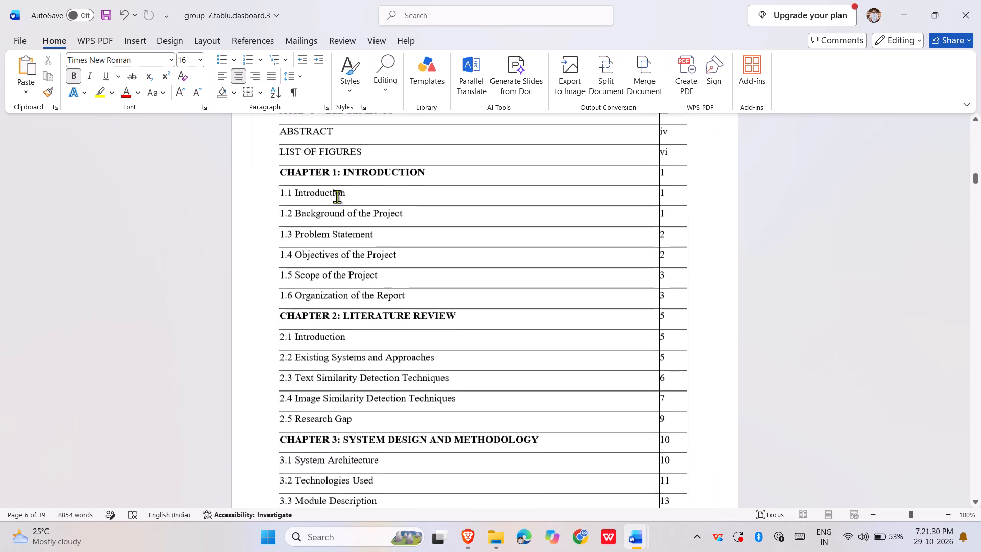
{"action": "scroll", "coordinate": [337, 196], "scroll_direction": "down", "scroll_amount": 8}
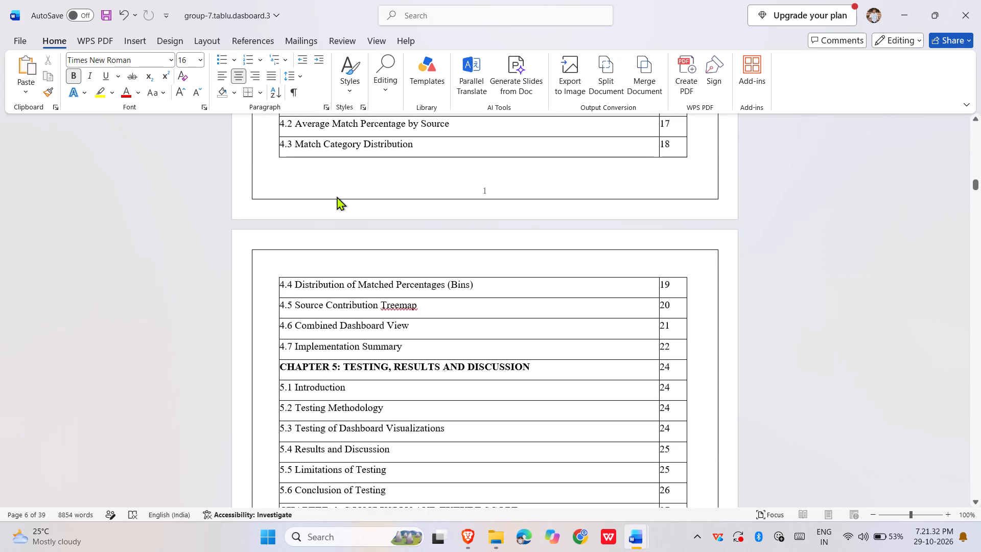
{"action": "scroll", "coordinate": [337, 196], "scroll_direction": "down", "scroll_amount": 8}
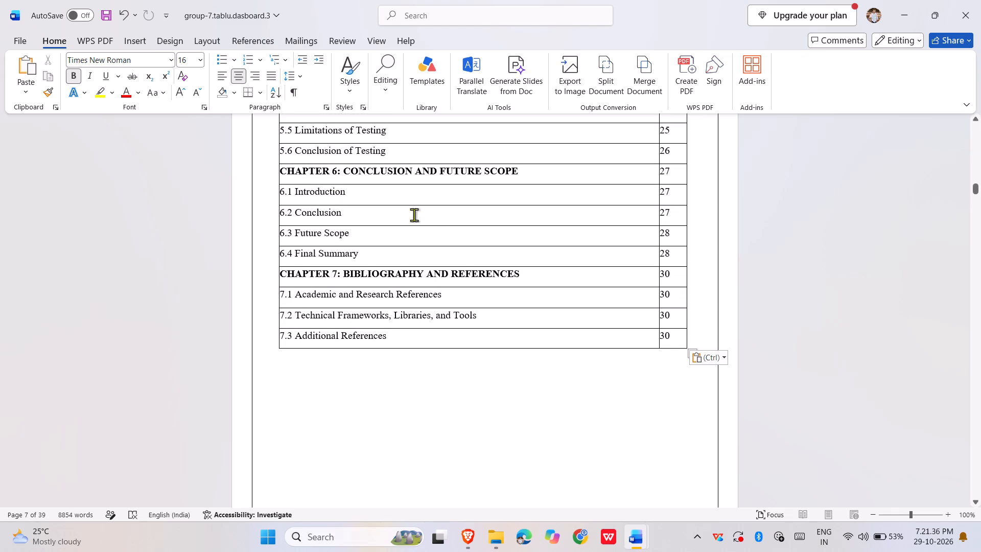
{"action": "scroll", "coordinate": [446, 235], "scroll_direction": "up", "scroll_amount": 12}
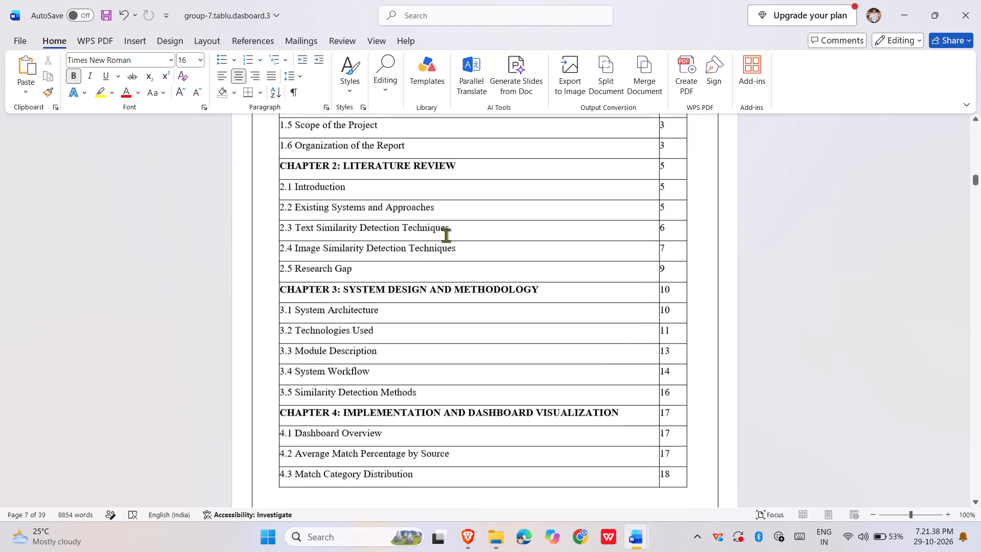
{"action": "scroll", "coordinate": [446, 235], "scroll_direction": "up", "scroll_amount": 5}
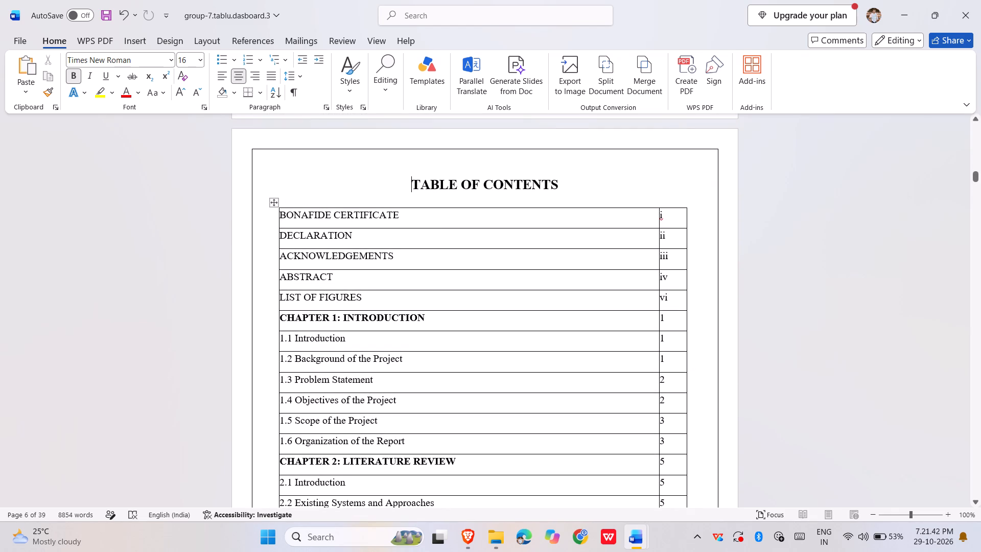
Set all contents table rows, from BONAFIDE CERTIFICATE to 7.3 Additional References, to font size 12 and 1.0 line spacing.
{"action": "left_click_drag", "start_coordinate": [280, 216], "coordinate": [367, 390]}
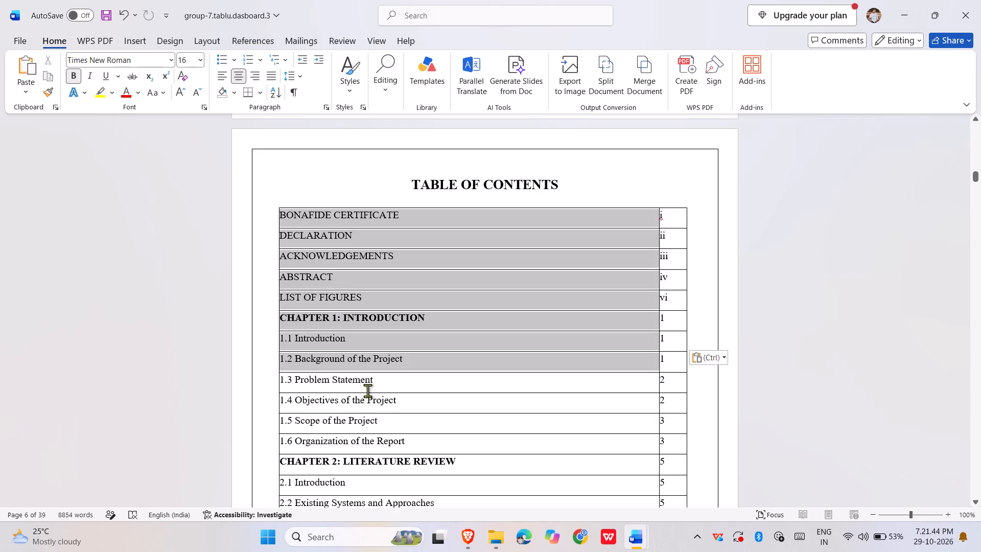
{"action": "left_click_drag", "start_coordinate": [367, 390], "coordinate": [456, 493]}
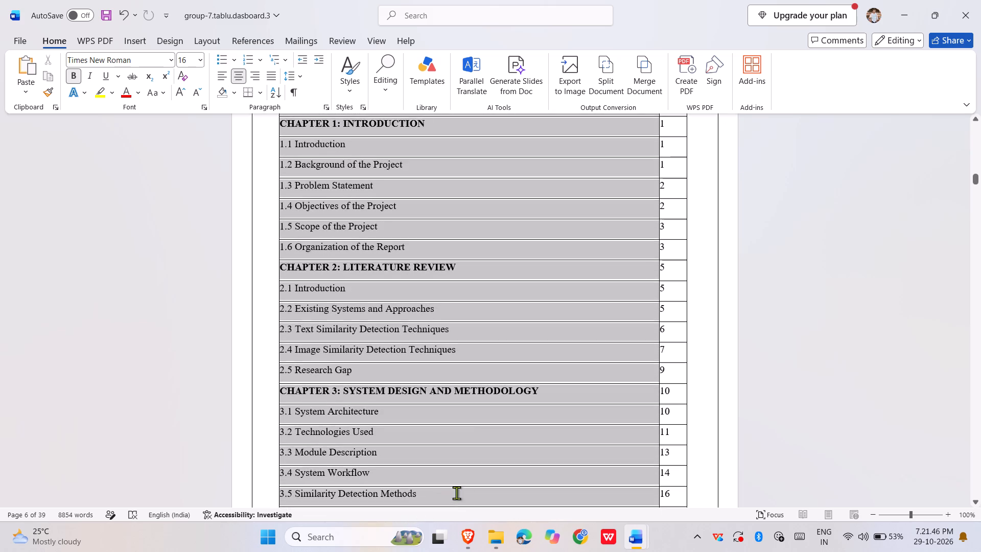
{"action": "left_click_drag", "start_coordinate": [456, 493], "coordinate": [499, 515]}
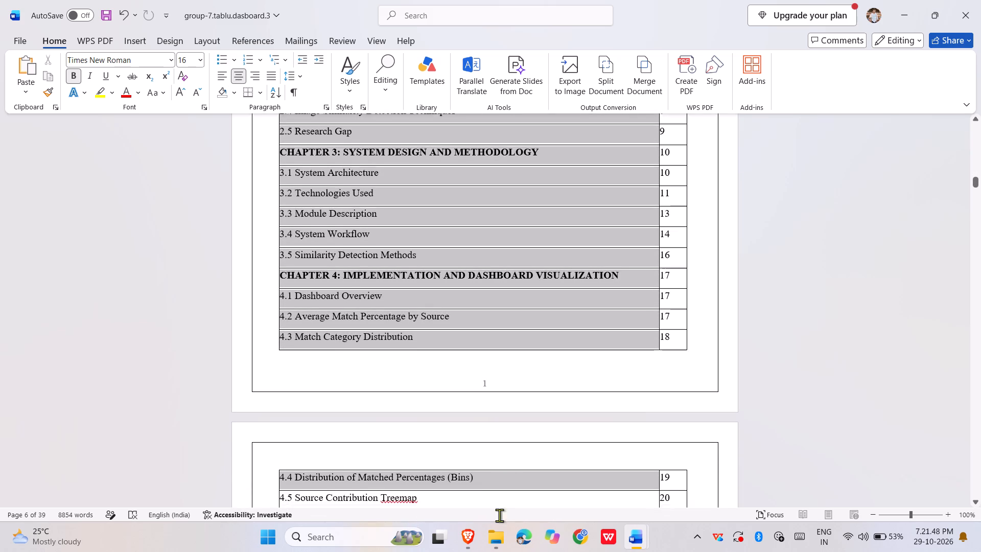
{"action": "left_click_drag", "start_coordinate": [499, 515], "coordinate": [528, 484]}
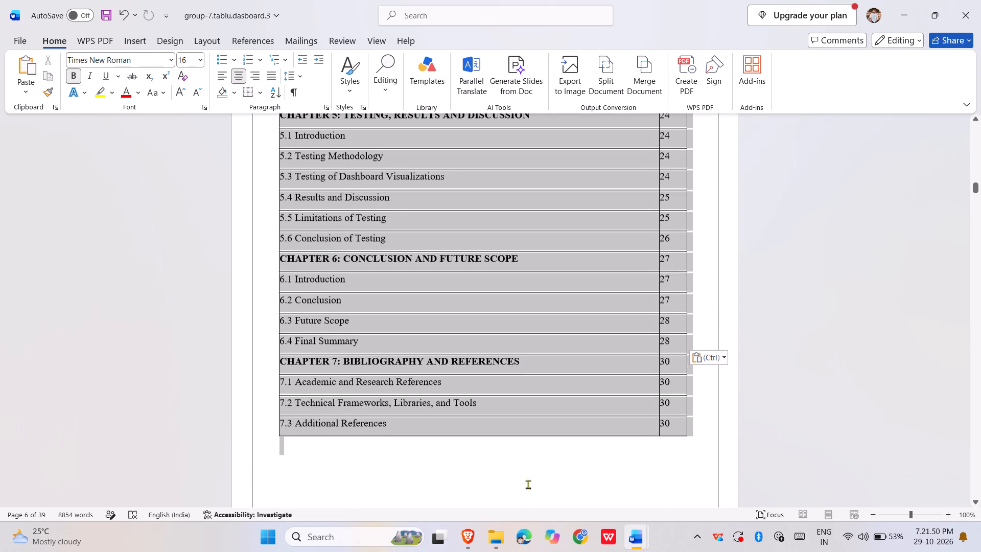
{"action": "left_click_drag", "start_coordinate": [528, 484], "coordinate": [567, 479]}
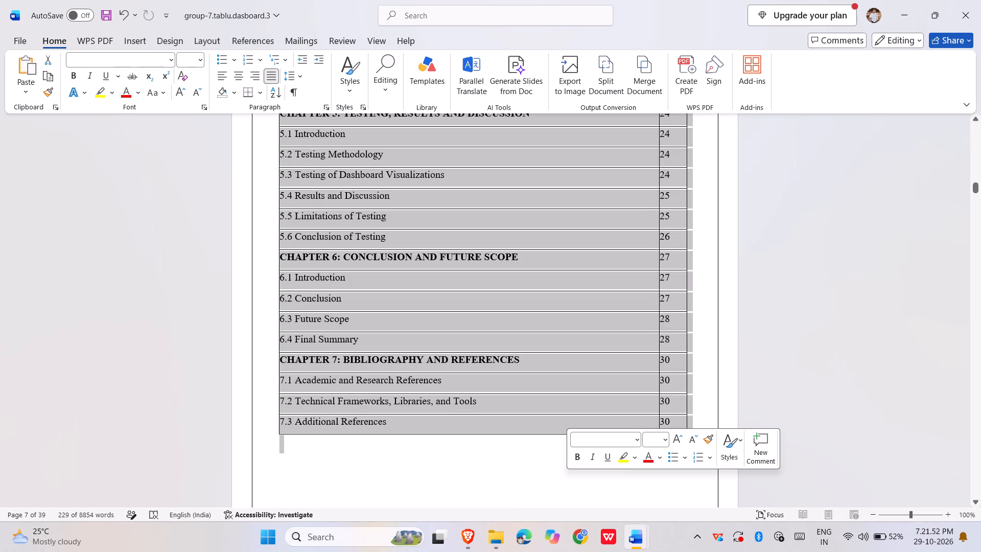
{"action": "left_click", "coordinate": [201, 64]}
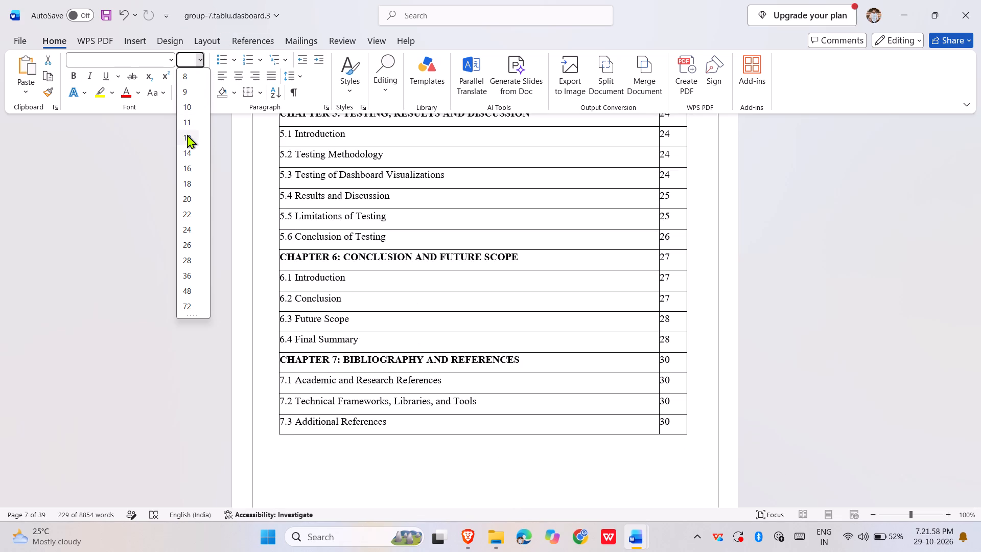
{"action": "left_click", "coordinate": [187, 134]}
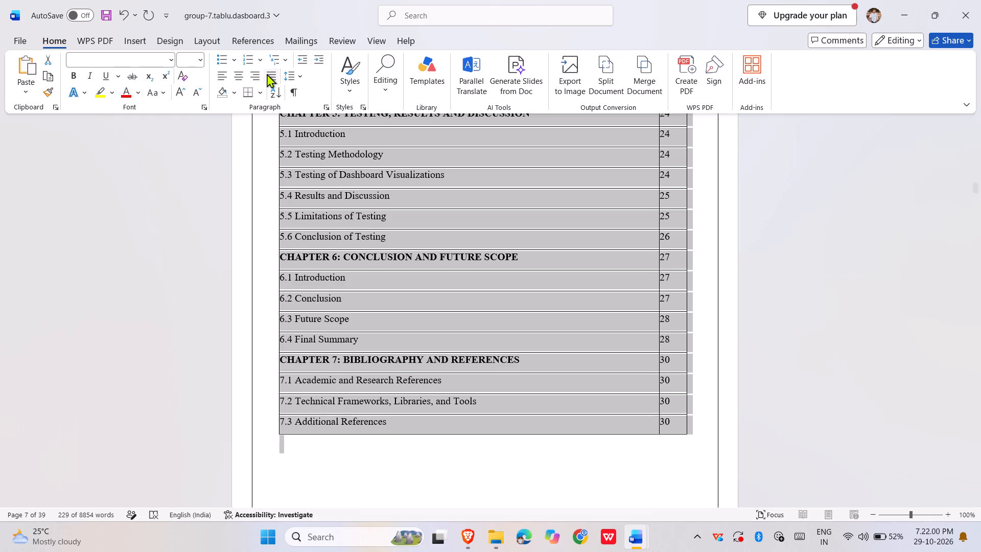
{"action": "left_click", "coordinate": [300, 75]}
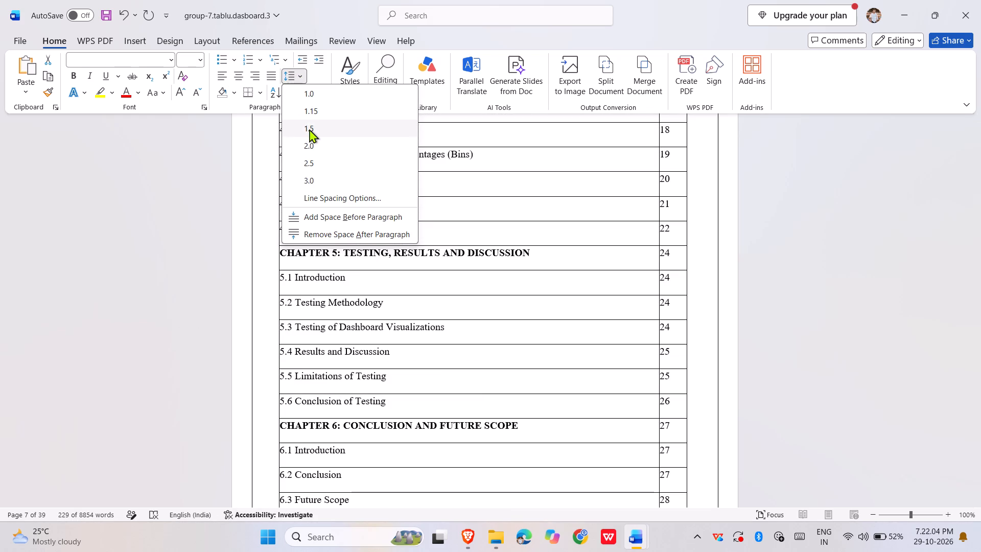
{"action": "left_click", "coordinate": [306, 96]}
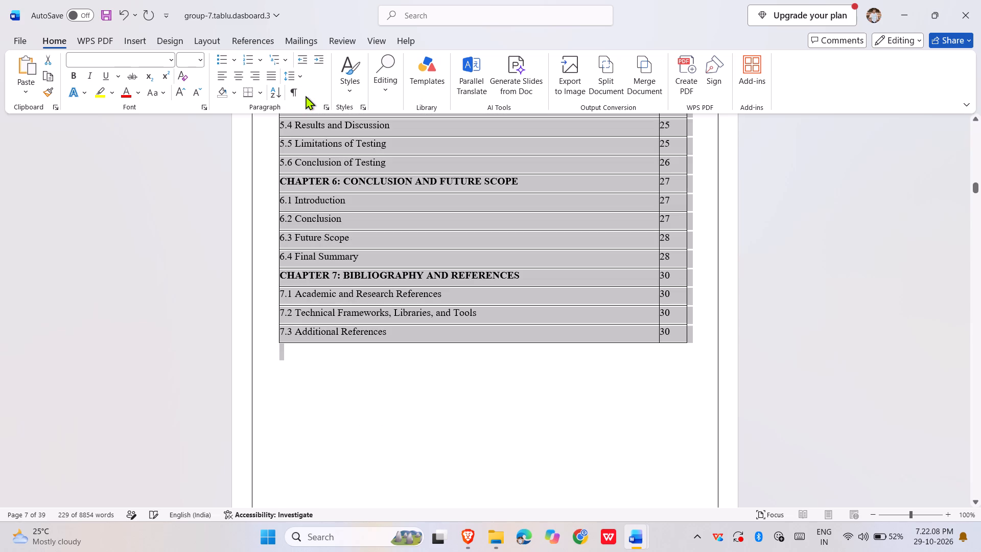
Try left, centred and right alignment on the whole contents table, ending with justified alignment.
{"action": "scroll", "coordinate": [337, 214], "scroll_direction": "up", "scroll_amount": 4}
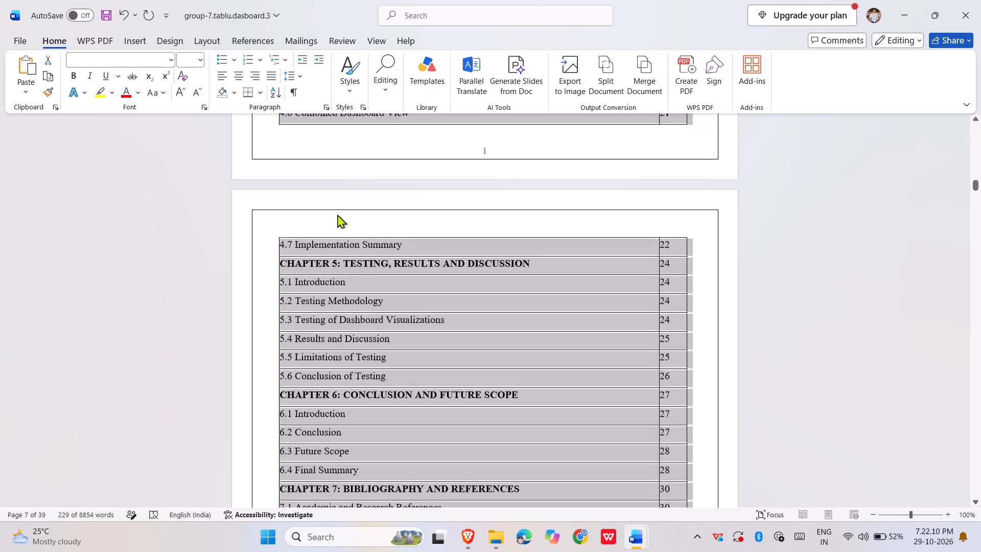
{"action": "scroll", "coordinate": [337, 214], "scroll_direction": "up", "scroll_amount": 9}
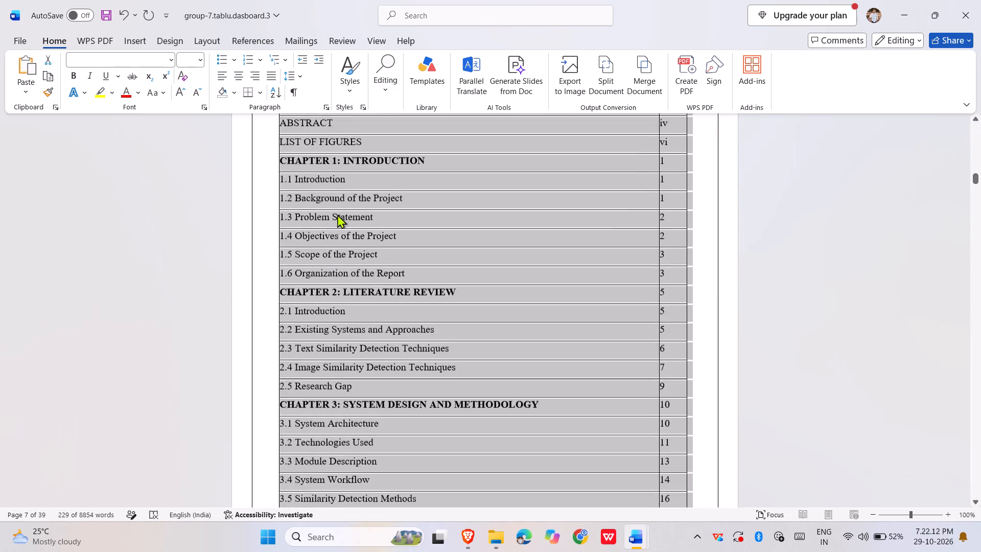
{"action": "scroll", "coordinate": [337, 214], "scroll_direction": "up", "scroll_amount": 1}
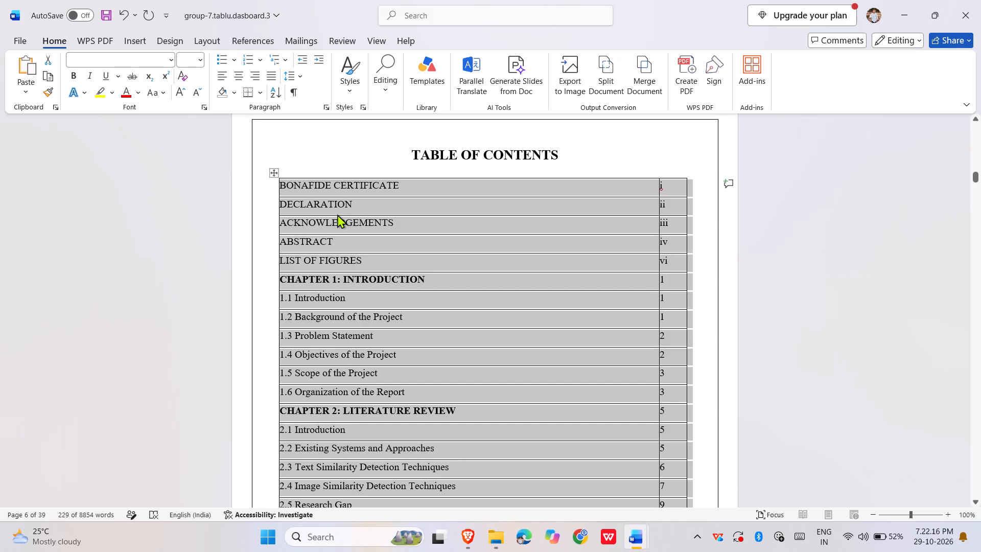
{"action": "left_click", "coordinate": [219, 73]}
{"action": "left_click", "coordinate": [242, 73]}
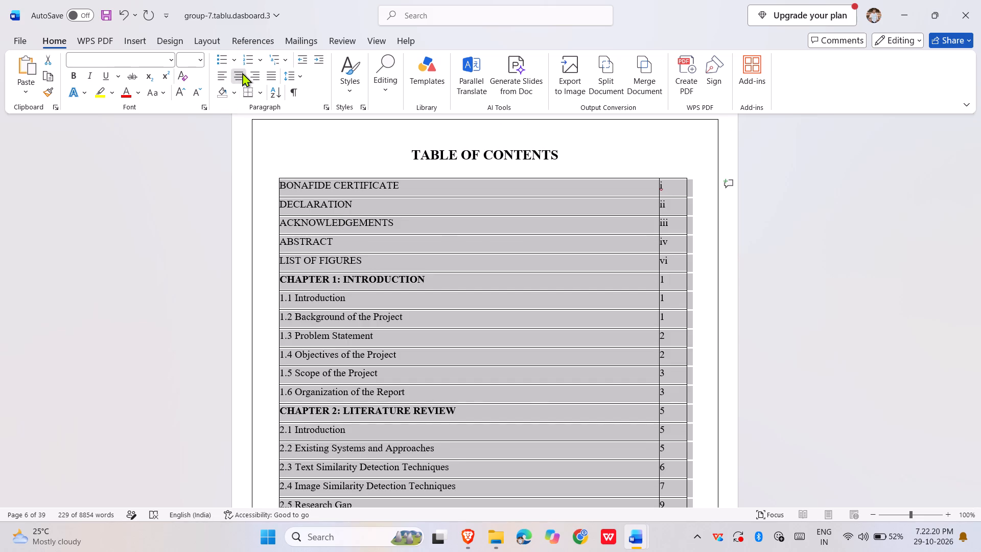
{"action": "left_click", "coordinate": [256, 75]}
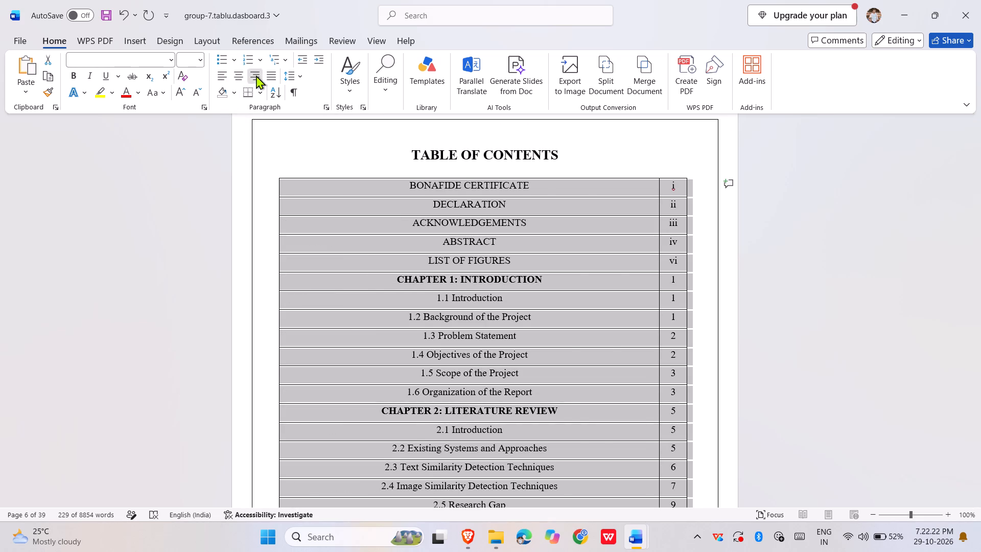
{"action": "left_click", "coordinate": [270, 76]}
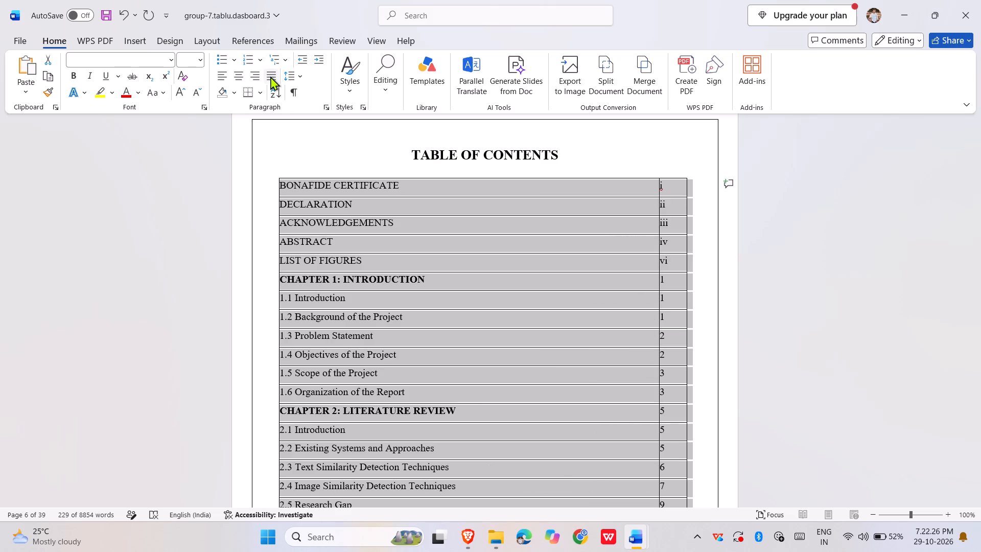
Reduce the whole contents table's font size, trying 10 and settling on 11, and clear the selection.
{"action": "scroll", "coordinate": [395, 270], "scroll_direction": "down", "scroll_amount": 4}
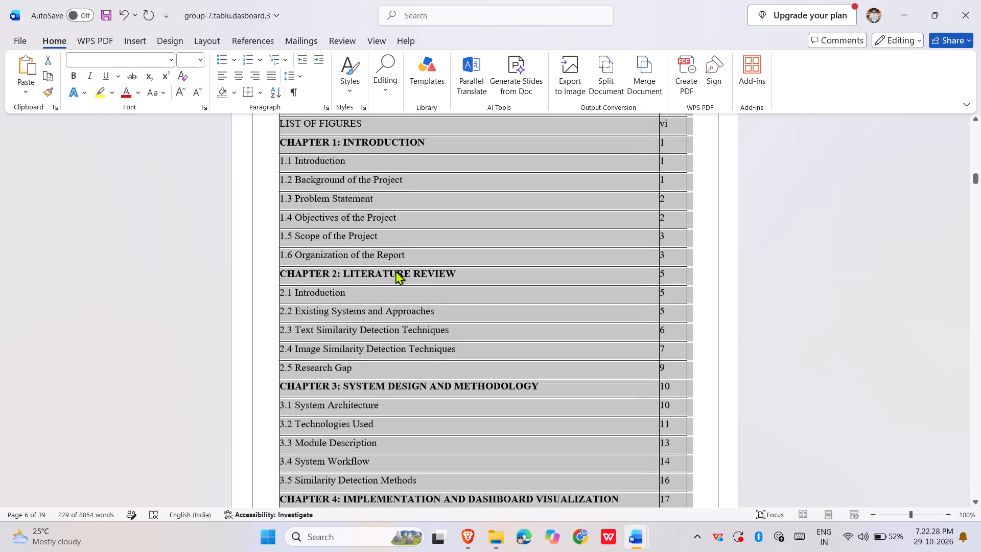
{"action": "scroll", "coordinate": [395, 270], "scroll_direction": "down", "scroll_amount": 8}
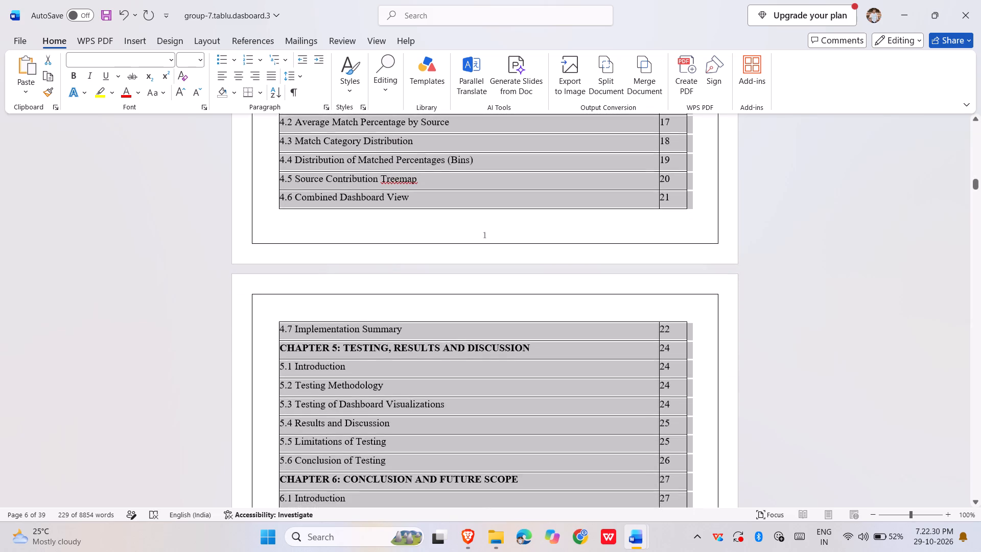
{"action": "scroll", "coordinate": [395, 270], "scroll_direction": "down", "scroll_amount": 12}
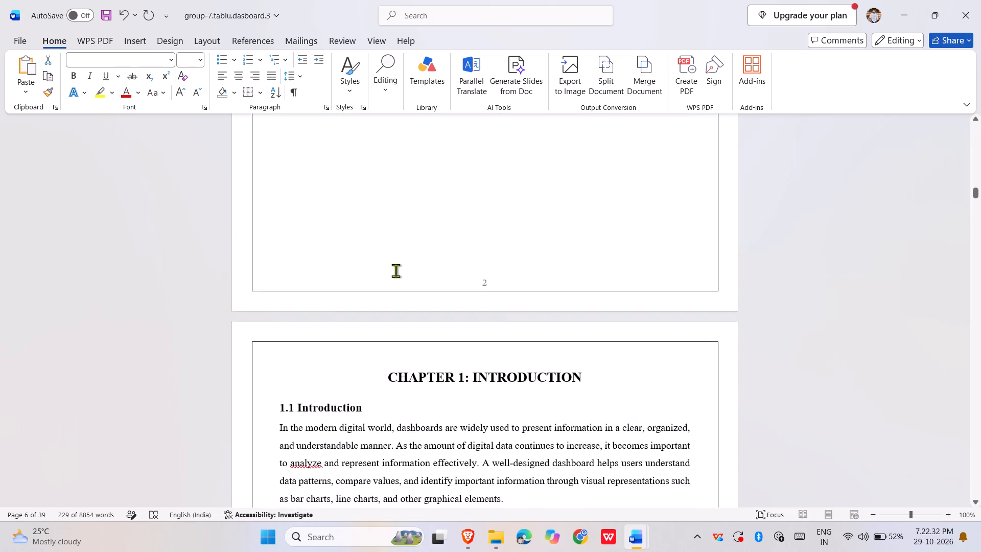
{"action": "scroll", "coordinate": [395, 270], "scroll_direction": "up", "scroll_amount": 5}
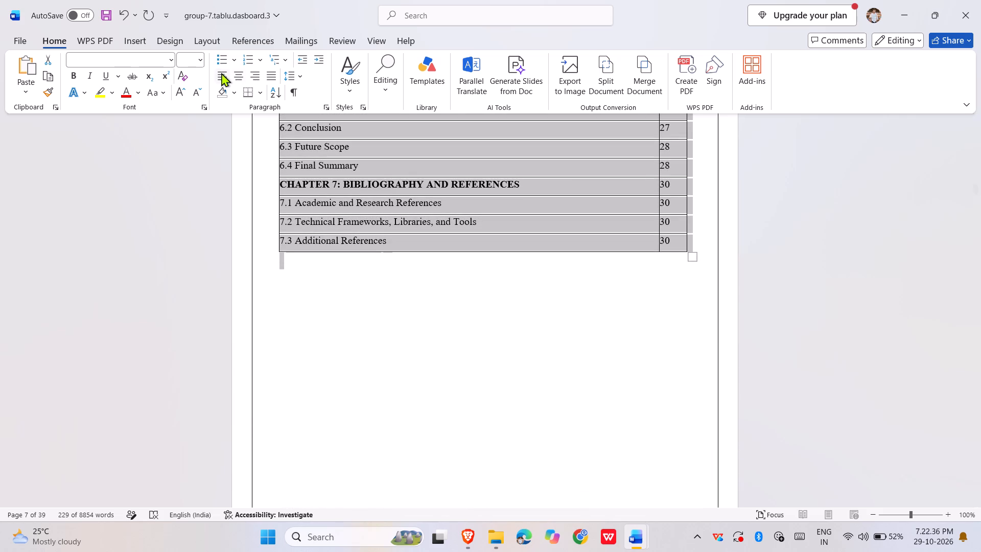
{"action": "left_click", "coordinate": [202, 57]}
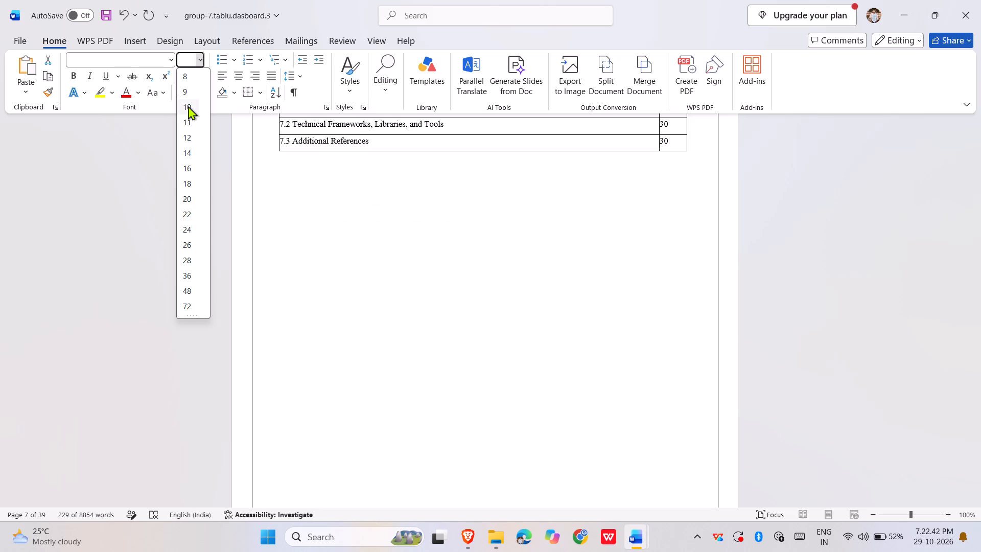
{"action": "left_click", "coordinate": [188, 106]}
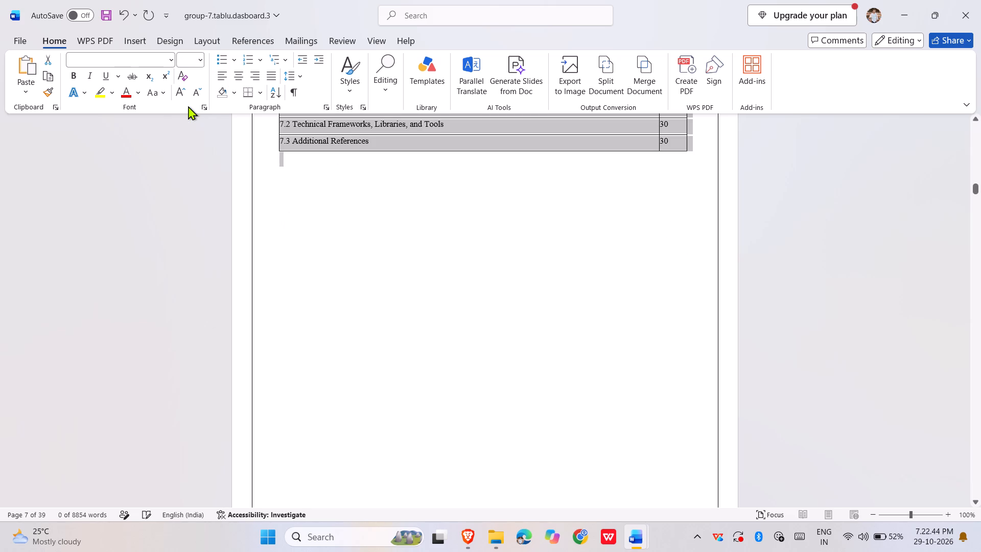
{"action": "left_click", "coordinate": [199, 61]}
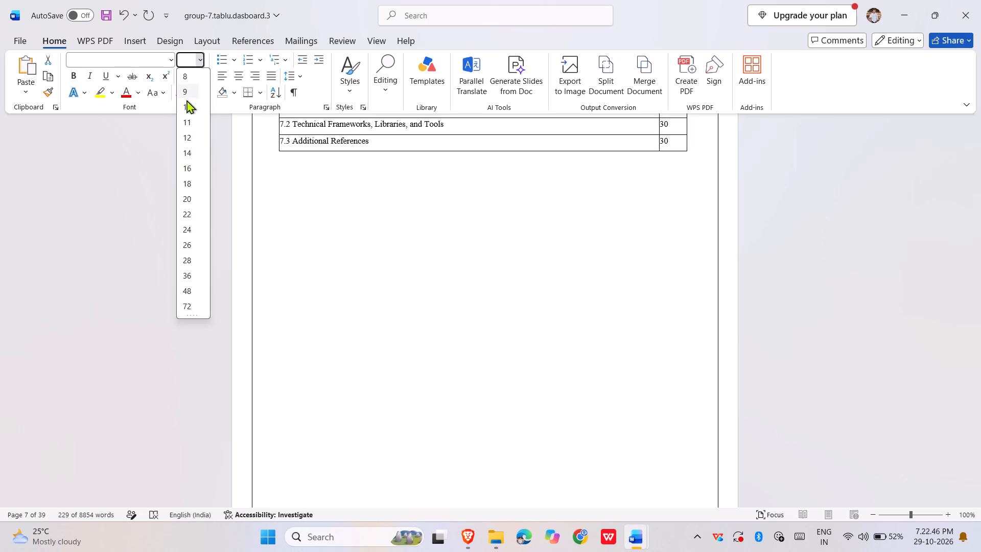
{"action": "left_click", "coordinate": [186, 122]}
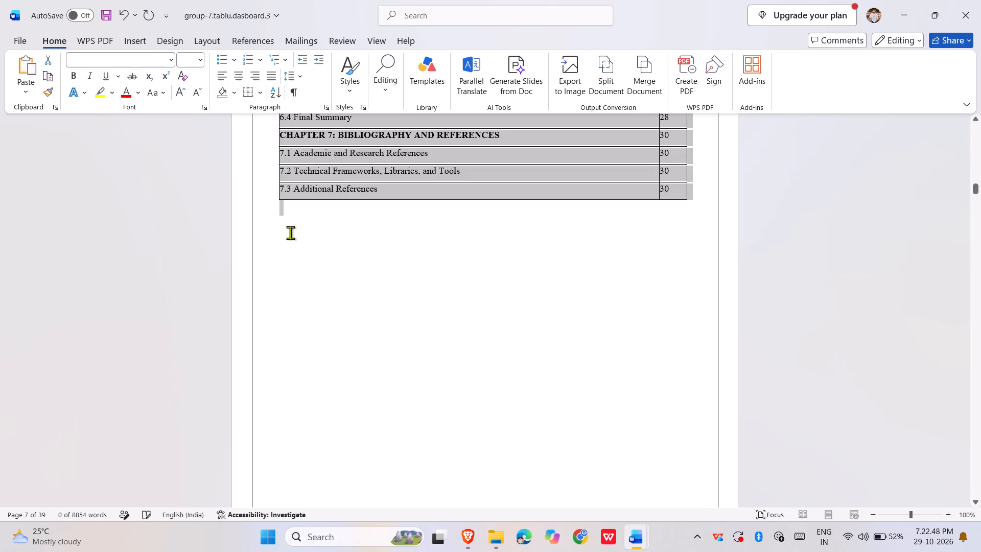
{"action": "left_click", "coordinate": [317, 262]}
Check the resized contents table from its Chapter 7 rows back to the heading and the preceding abstract page.
{"action": "scroll", "coordinate": [317, 262], "scroll_direction": "up", "scroll_amount": 7}
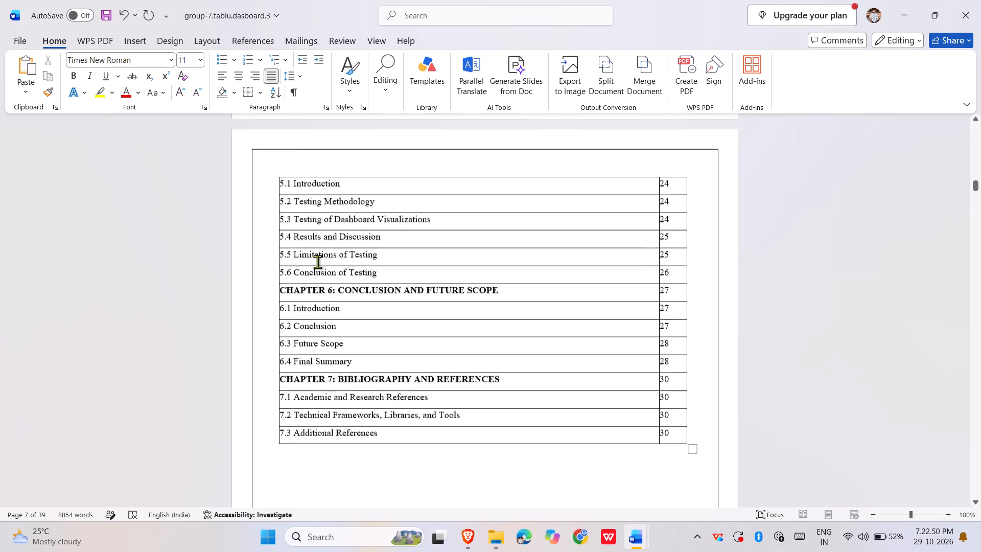
{"action": "scroll", "coordinate": [317, 262], "scroll_direction": "up", "scroll_amount": 7}
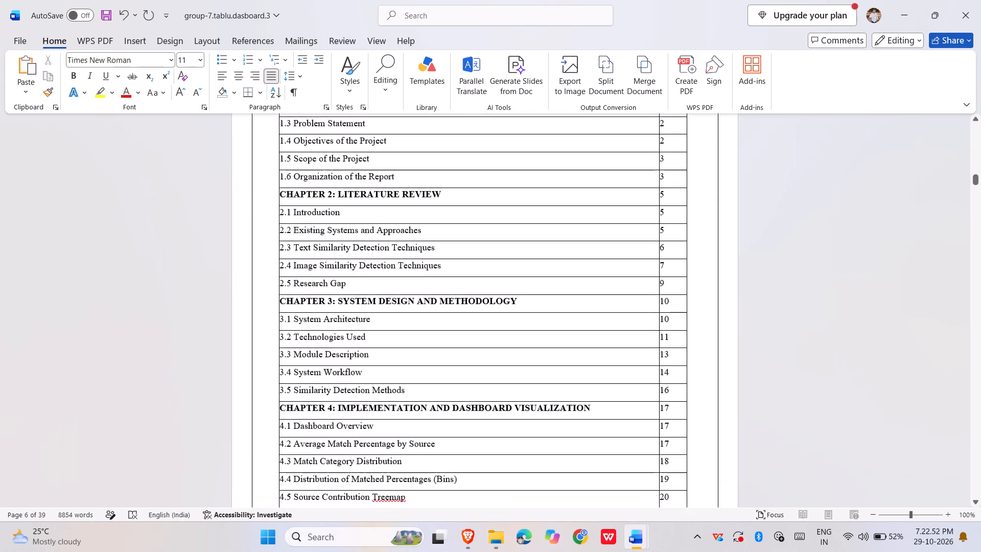
{"action": "scroll", "coordinate": [317, 262], "scroll_direction": "up", "scroll_amount": 4}
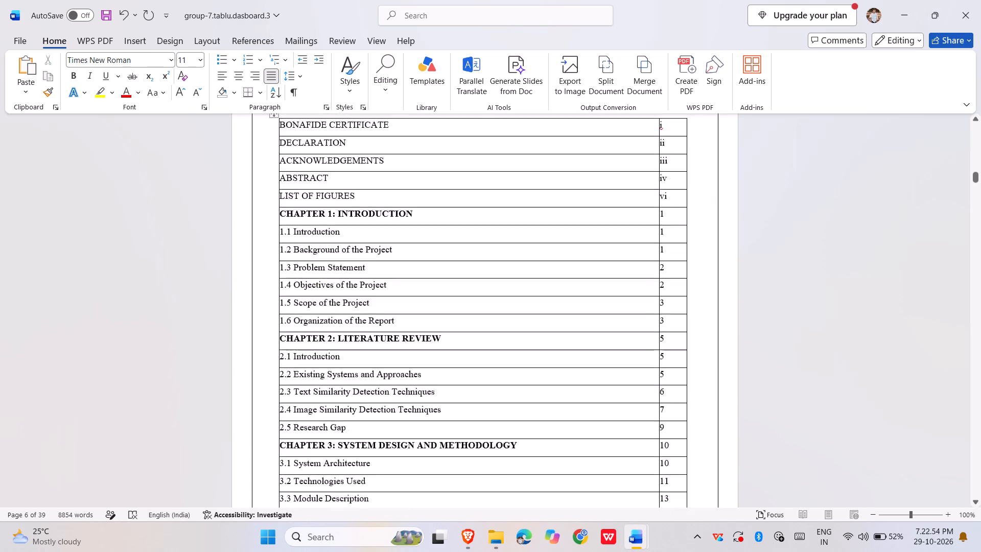
{"action": "scroll", "coordinate": [317, 262], "scroll_direction": "up", "scroll_amount": 2}
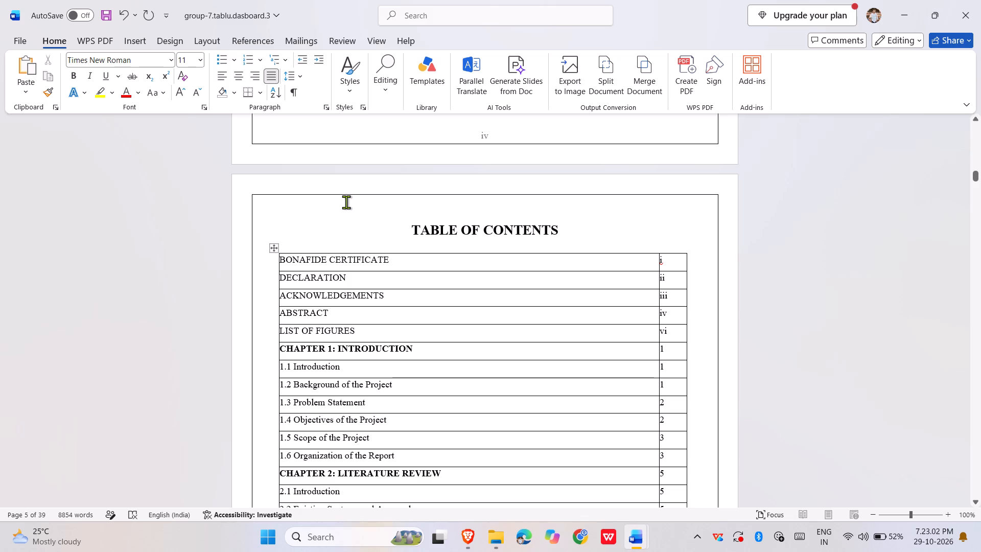
{"action": "scroll", "coordinate": [346, 202], "scroll_direction": "up", "scroll_amount": 5}
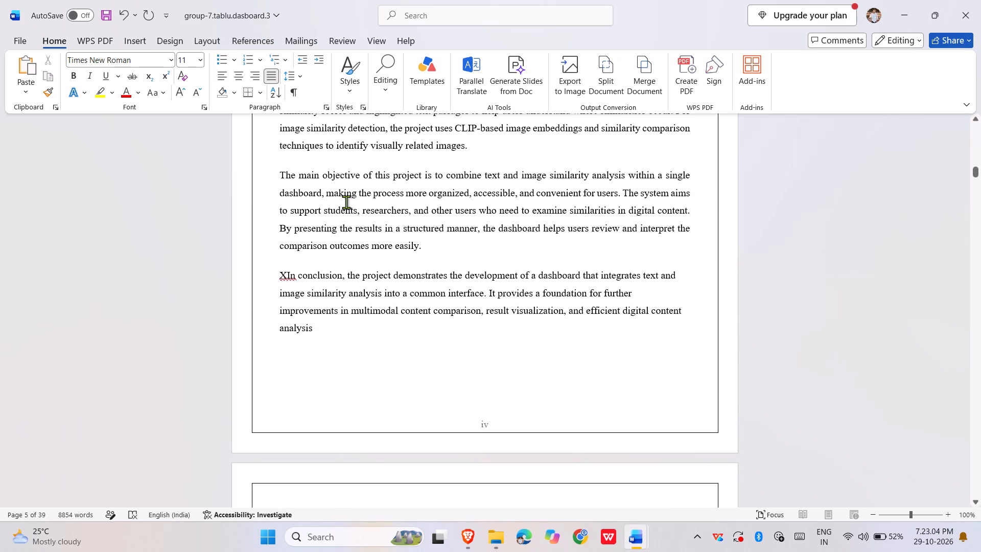
{"action": "scroll", "coordinate": [346, 202], "scroll_direction": "up", "scroll_amount": 1}
{"action": "scroll", "coordinate": [346, 202], "scroll_direction": "right", "scroll_amount": 1}
Review the contents table from its heading to 7.3 Additional References, including where it breaks between pages.
{"action": "scroll", "coordinate": [346, 202], "scroll_direction": "down", "scroll_amount": 1}
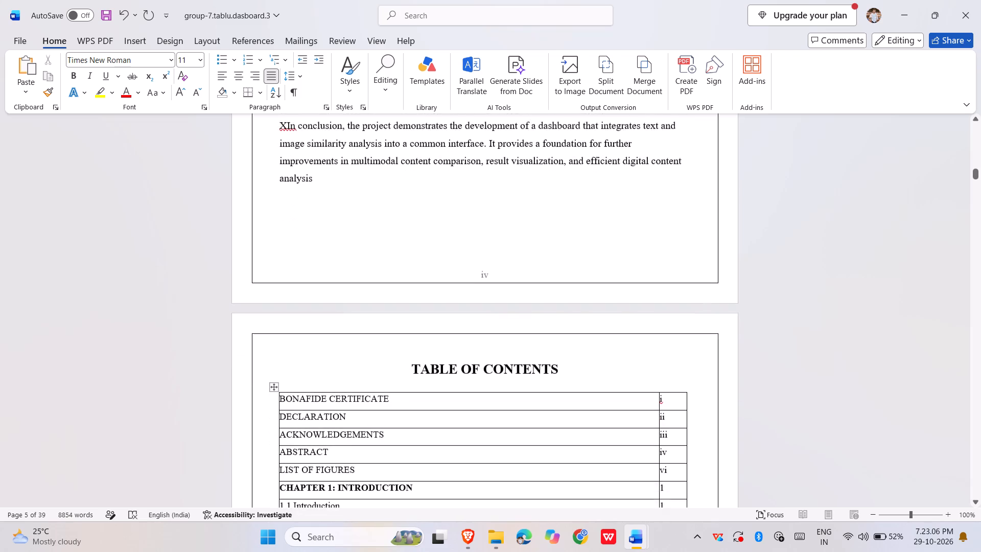
{"action": "scroll", "coordinate": [346, 202], "scroll_direction": "down", "scroll_amount": 2}
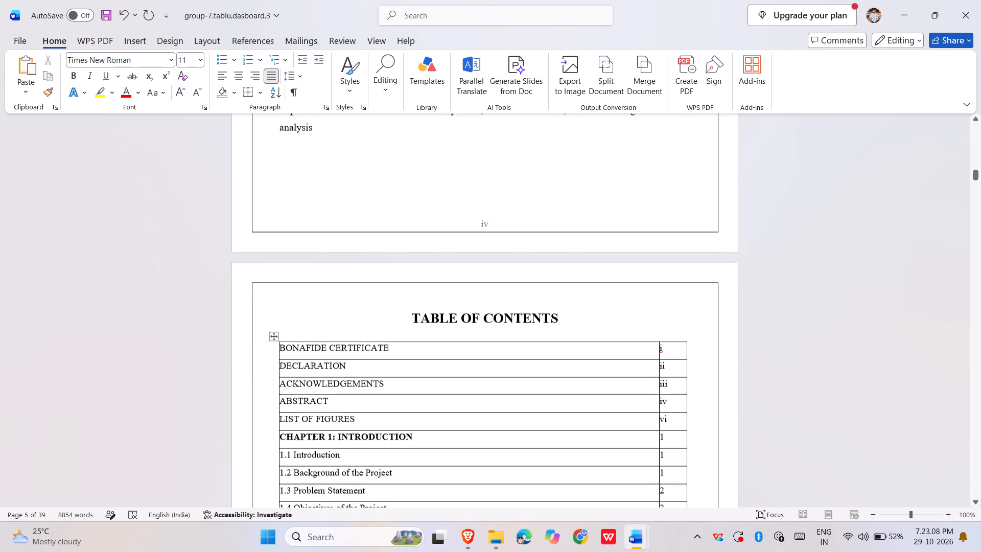
{"action": "scroll", "coordinate": [346, 202], "scroll_direction": "down", "scroll_amount": 1}
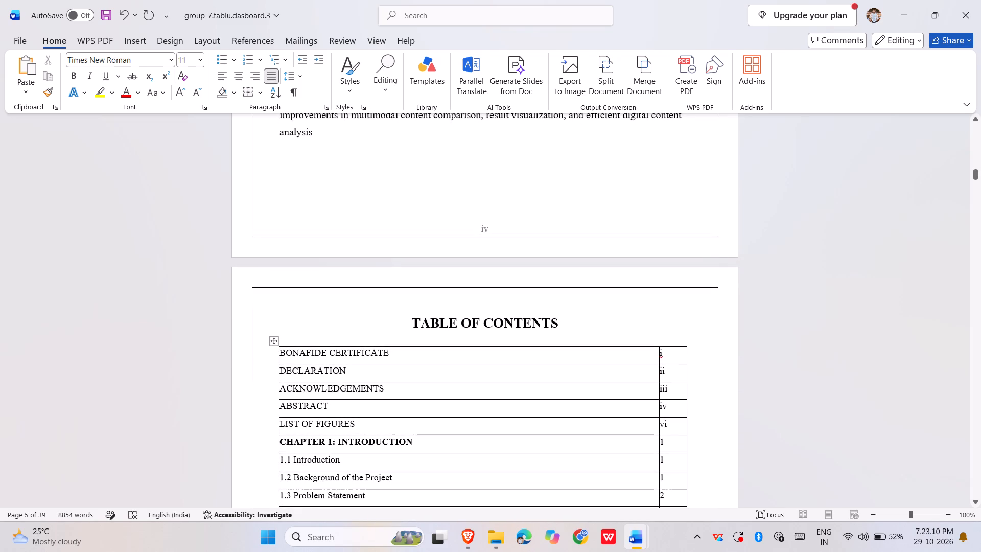
{"action": "scroll", "coordinate": [346, 202], "scroll_direction": "down", "scroll_amount": 2}
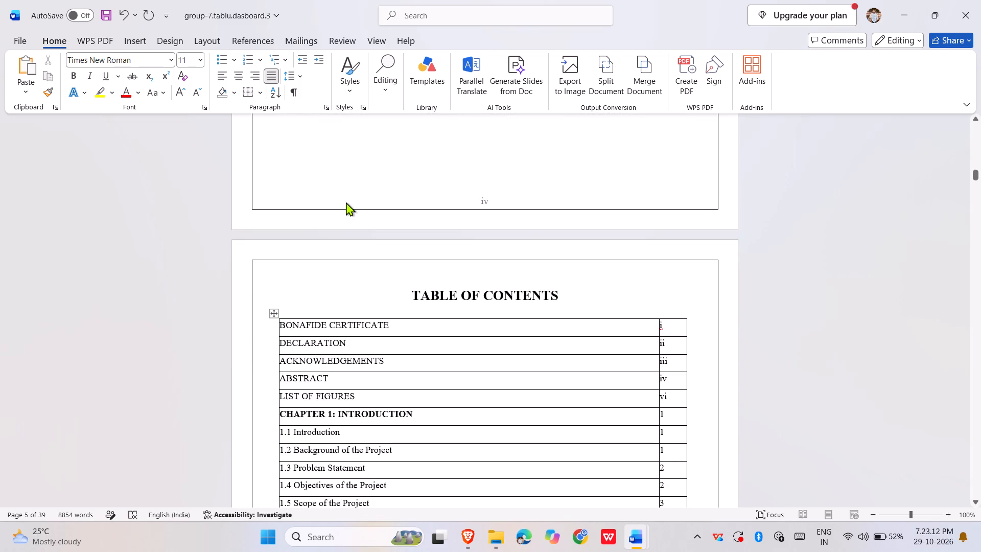
{"action": "scroll", "coordinate": [346, 202], "scroll_direction": "down", "scroll_amount": 16}
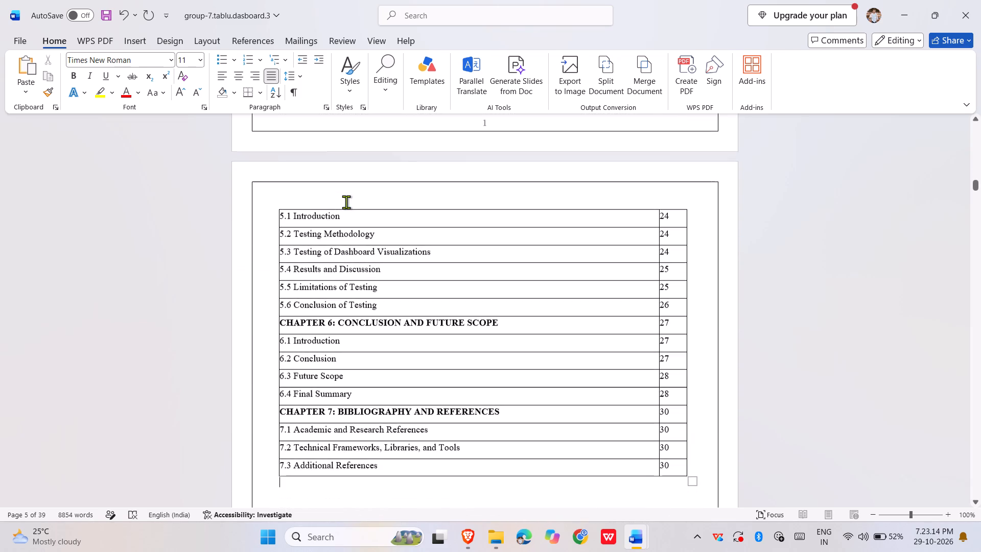
{"action": "scroll", "coordinate": [346, 202], "scroll_direction": "up", "scroll_amount": 3}
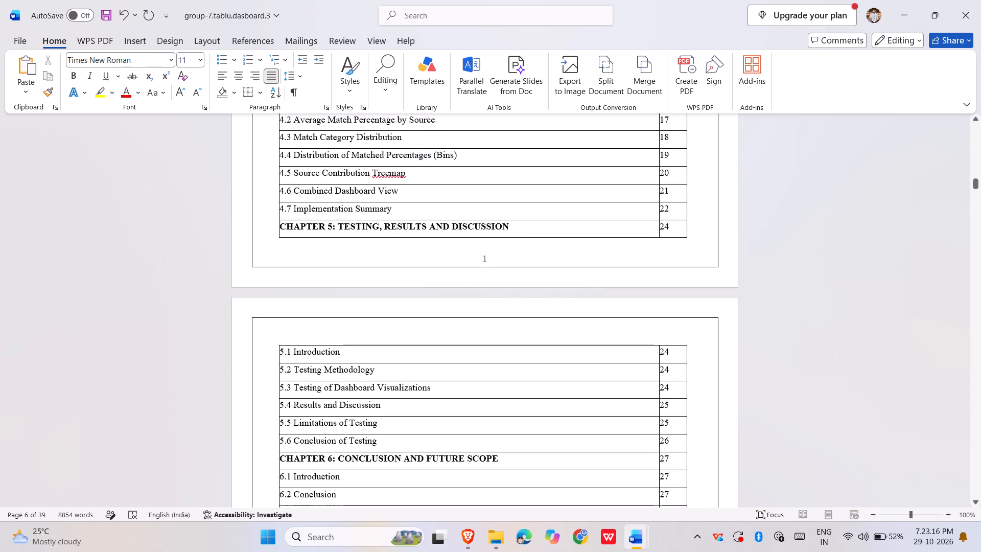
{"action": "scroll", "coordinate": [346, 202], "scroll_direction": "up", "scroll_amount": 2}
{"action": "scroll", "coordinate": [346, 202], "scroll_direction": "down", "scroll_amount": 12}
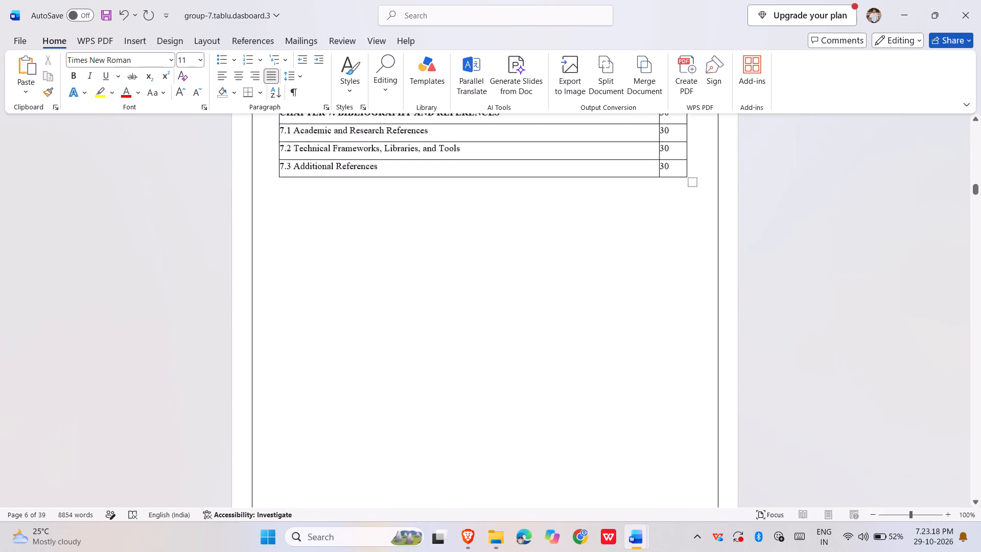
Review the pages around the contents table, from section 1.2 Background of the Project back to the abstract and its footer.
{"action": "scroll", "coordinate": [346, 202], "scroll_direction": "down", "scroll_amount": 15}
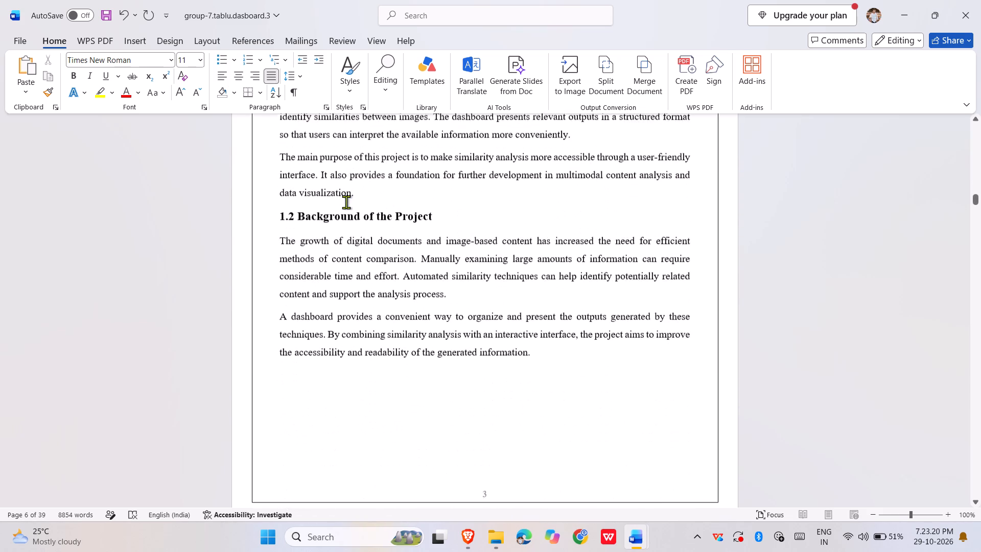
{"action": "scroll", "coordinate": [346, 202], "scroll_direction": "up", "scroll_amount": 11}
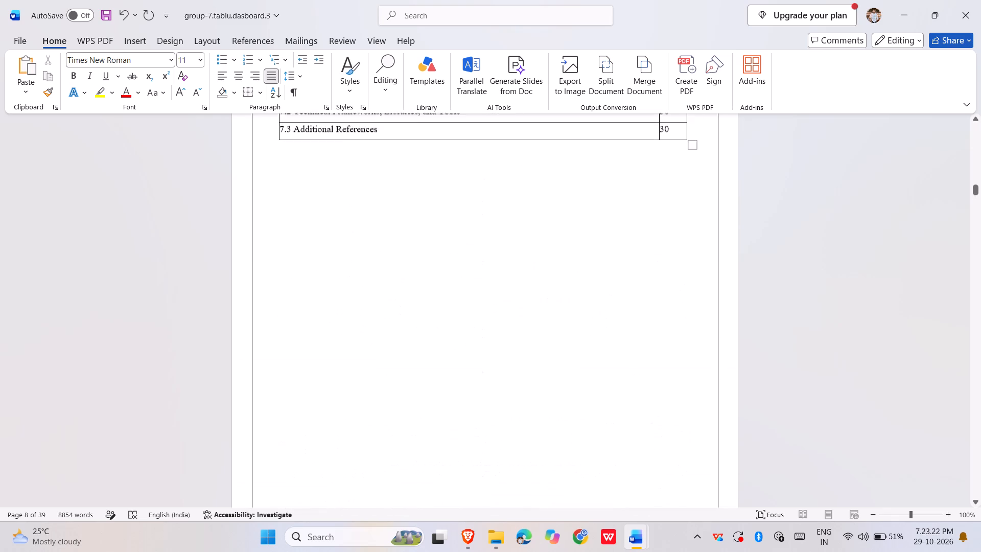
{"action": "scroll", "coordinate": [346, 202], "scroll_direction": "up", "scroll_amount": 16}
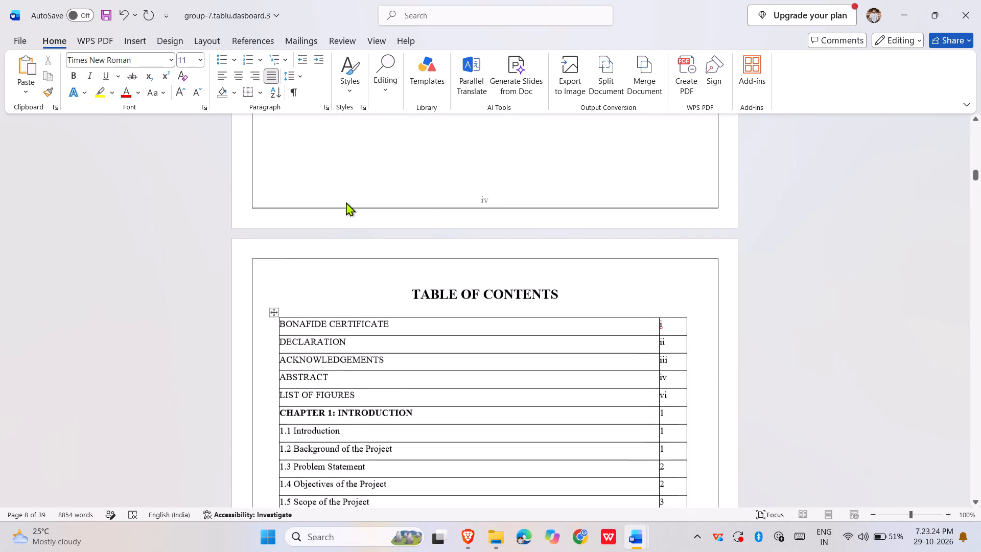
{"action": "scroll", "coordinate": [346, 202], "scroll_direction": "up", "scroll_amount": 7}
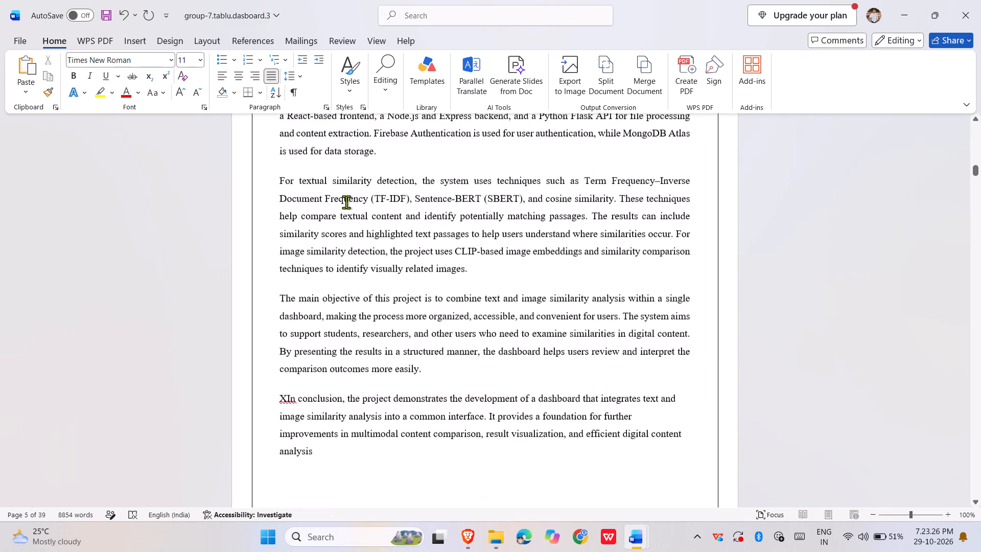
{"action": "scroll", "coordinate": [346, 202], "scroll_direction": "up", "scroll_amount": 8}
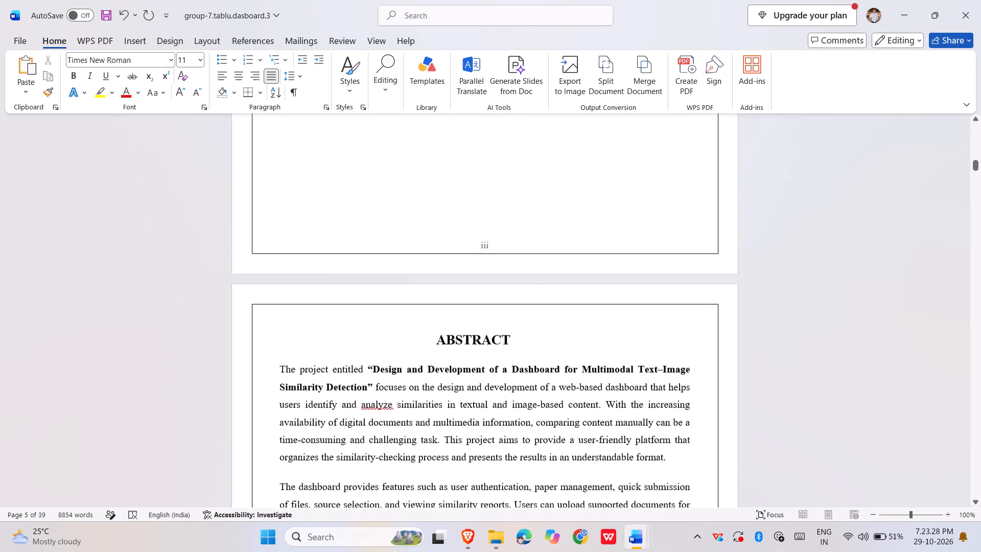
{"action": "scroll", "coordinate": [346, 202], "scroll_direction": "down", "scroll_amount": 8}
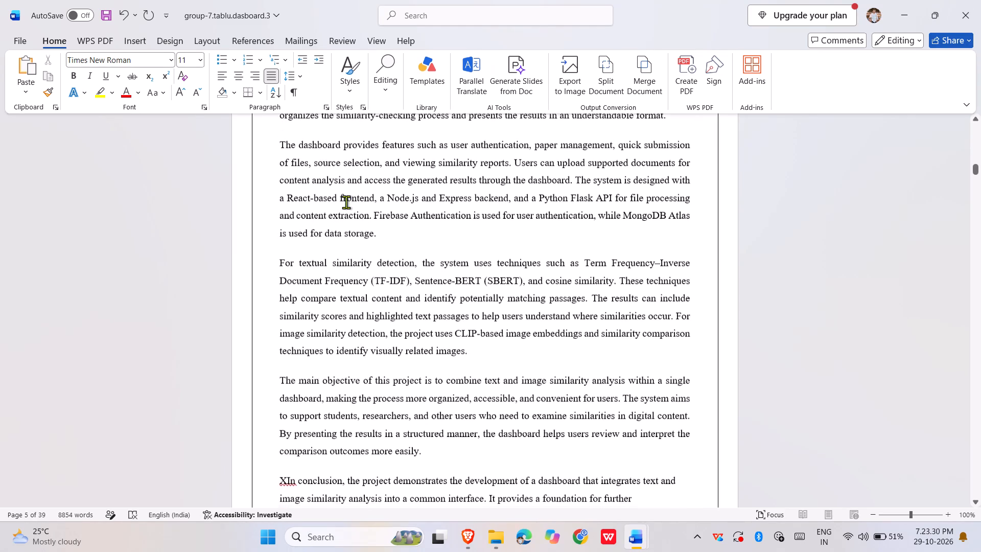
{"action": "scroll", "coordinate": [346, 202], "scroll_direction": "down", "scroll_amount": 4}
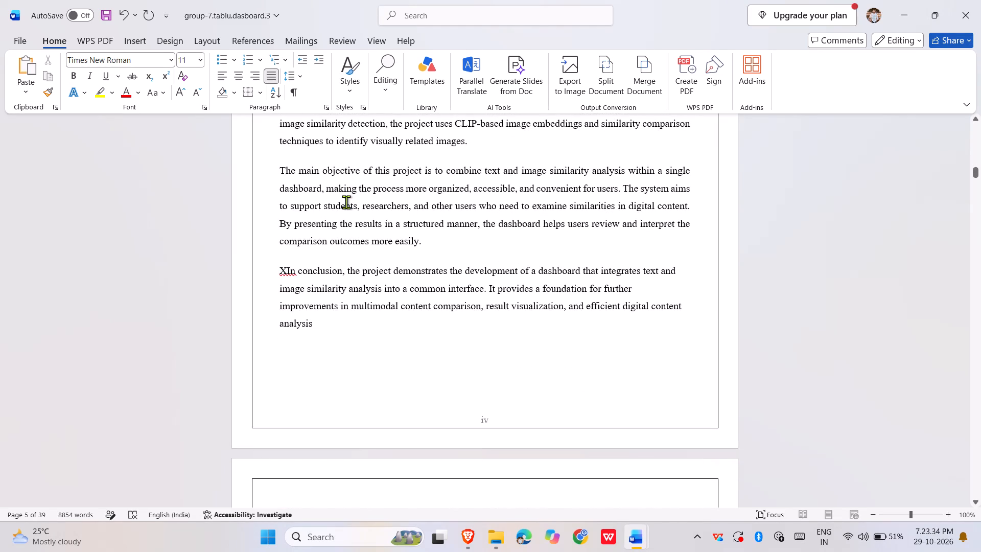
{"action": "scroll", "coordinate": [456, 291], "scroll_direction": "down", "scroll_amount": 4}
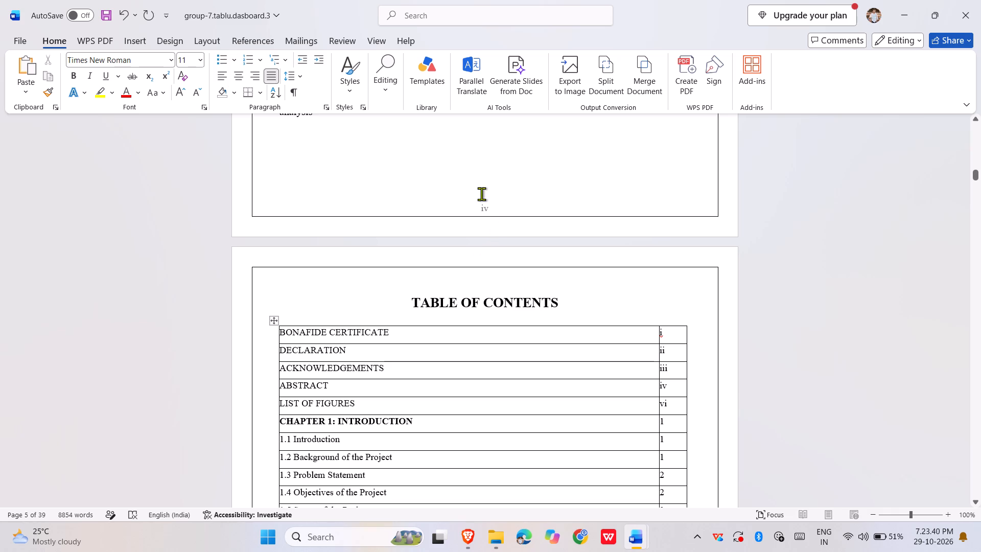
Examine the footer page numbers from the abstract page through the contents pages to the first Chapter 1 page.
{"action": "left_click", "coordinate": [488, 209]}
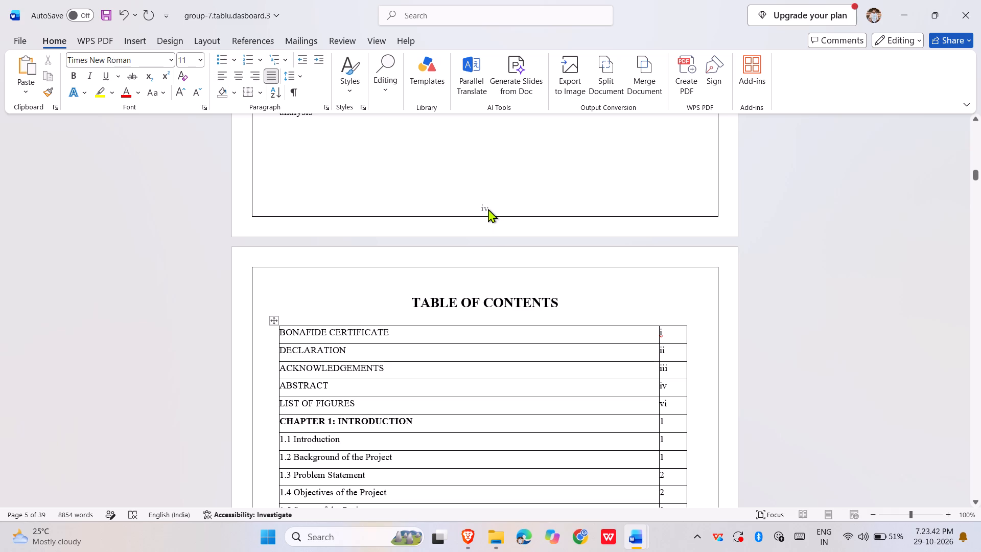
{"action": "left_click", "coordinate": [488, 209]}
{"action": "scroll", "coordinate": [532, 264], "scroll_direction": "down", "scroll_amount": 7}
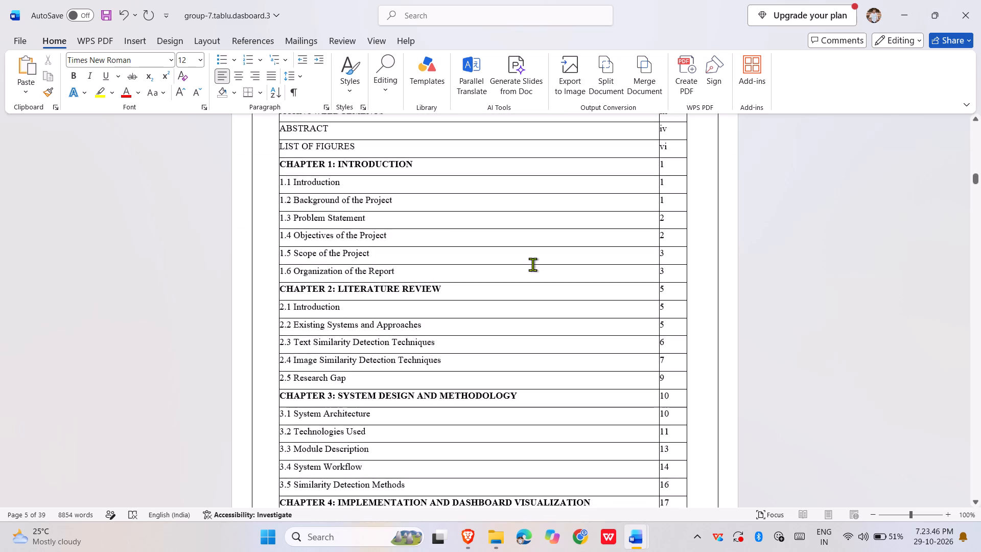
{"action": "scroll", "coordinate": [532, 264], "scroll_direction": "down", "scroll_amount": 14}
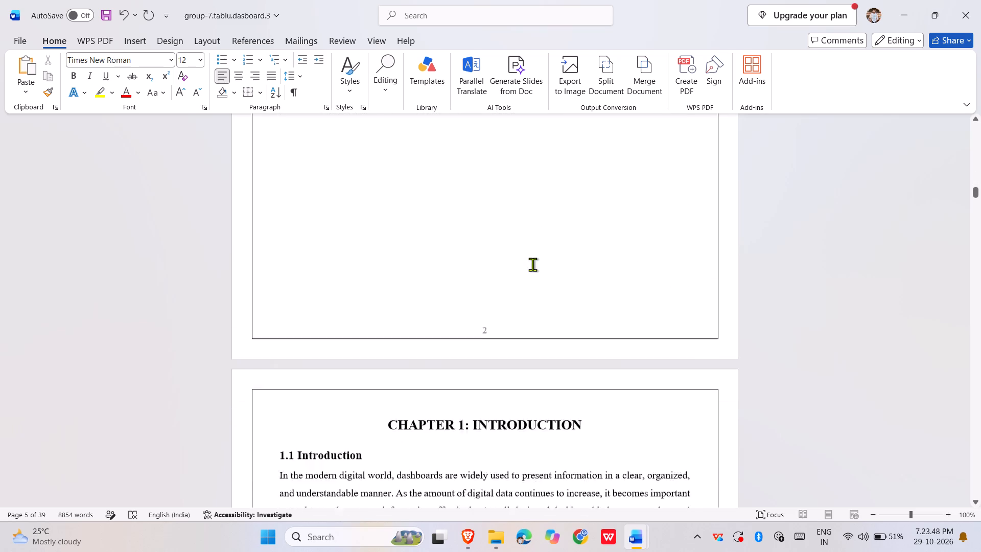
{"action": "scroll", "coordinate": [532, 264], "scroll_direction": "down", "scroll_amount": 1}
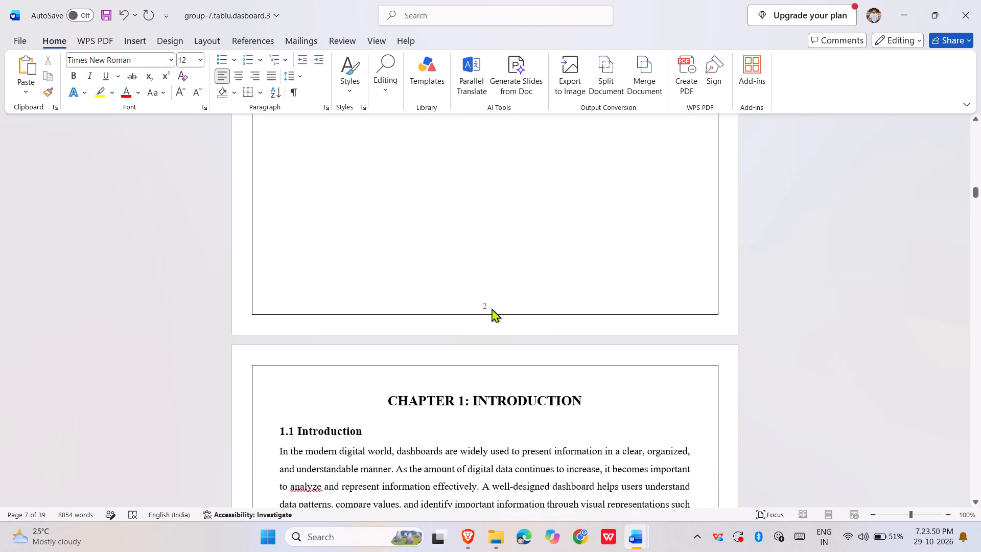
{"action": "scroll", "coordinate": [492, 308], "scroll_direction": "down", "scroll_amount": 10}
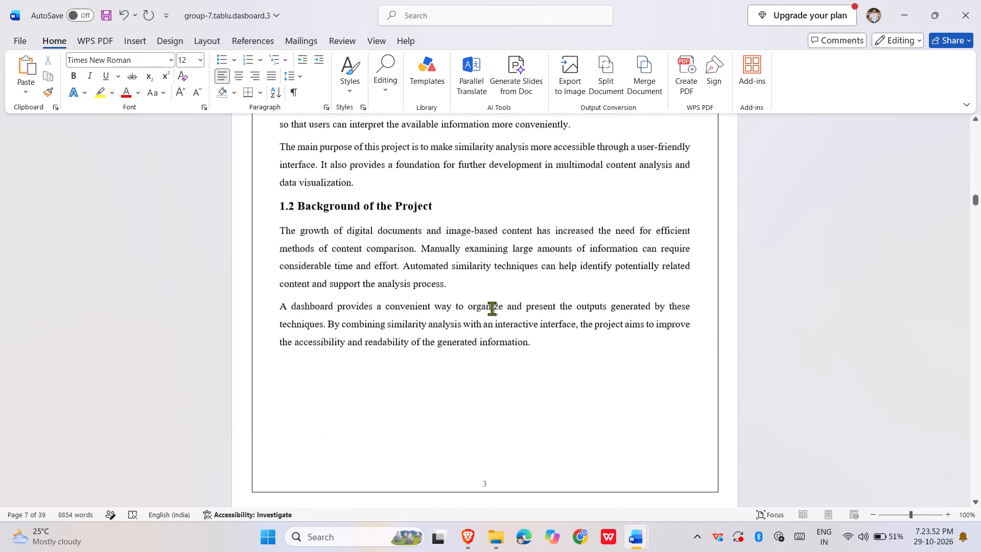
{"action": "scroll", "coordinate": [492, 308], "scroll_direction": "down", "scroll_amount": 4}
{"action": "scroll", "coordinate": [492, 308], "scroll_direction": "up", "scroll_amount": 4}
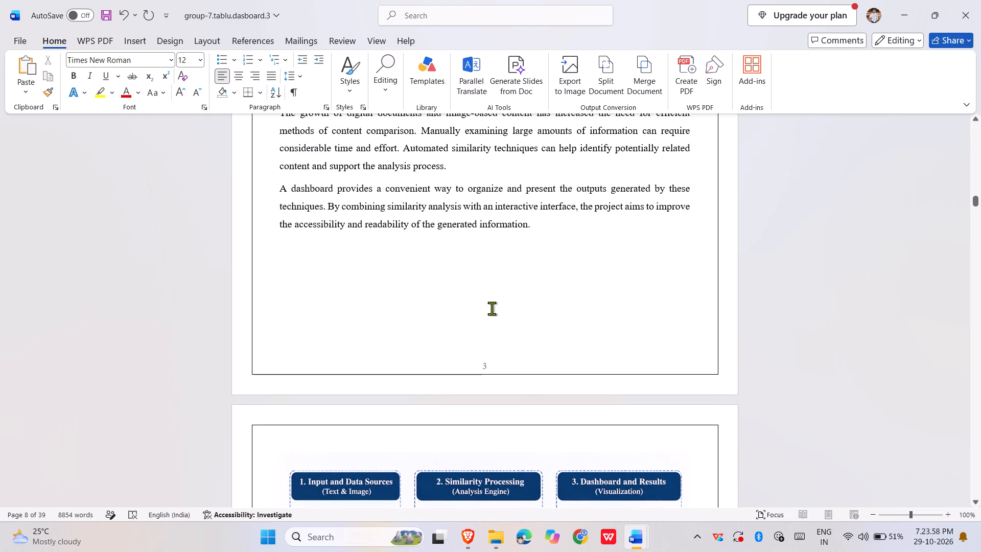
{"action": "scroll", "coordinate": [492, 308], "scroll_direction": "up", "scroll_amount": 17}
{"action": "scroll", "coordinate": [492, 308], "scroll_direction": "up", "scroll_amount": 5}
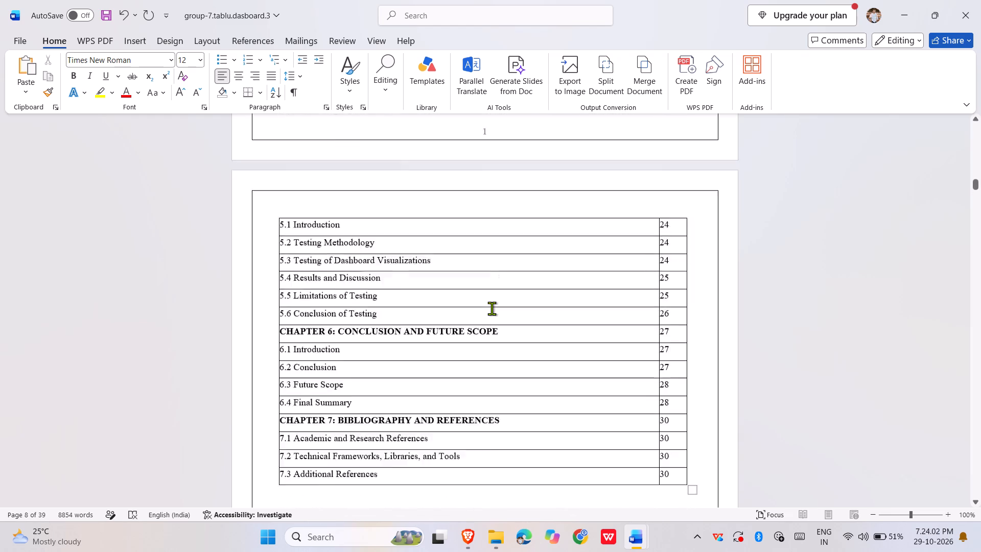
{"action": "scroll", "coordinate": [492, 308], "scroll_direction": "up", "scroll_amount": 3}
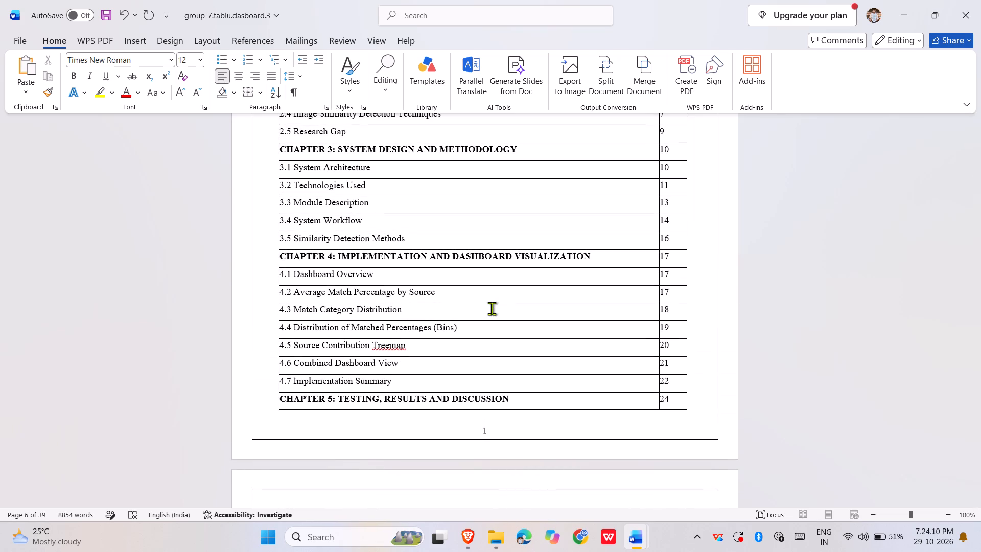
Undo all the table of contents edits, back to the original dotted-leader version with its Roman-numbered pages.
{"action": "triple_click", "coordinate": [127, 12]}
{"action": "triple_click", "coordinate": [127, 12]}
{"action": "triple_click", "coordinate": [127, 12]}
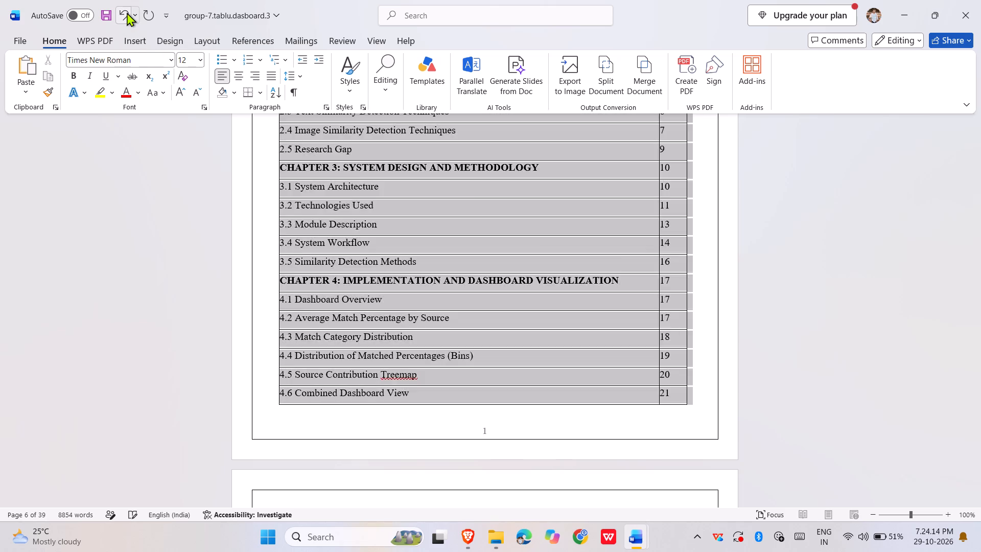
{"action": "triple_click", "coordinate": [127, 12]}
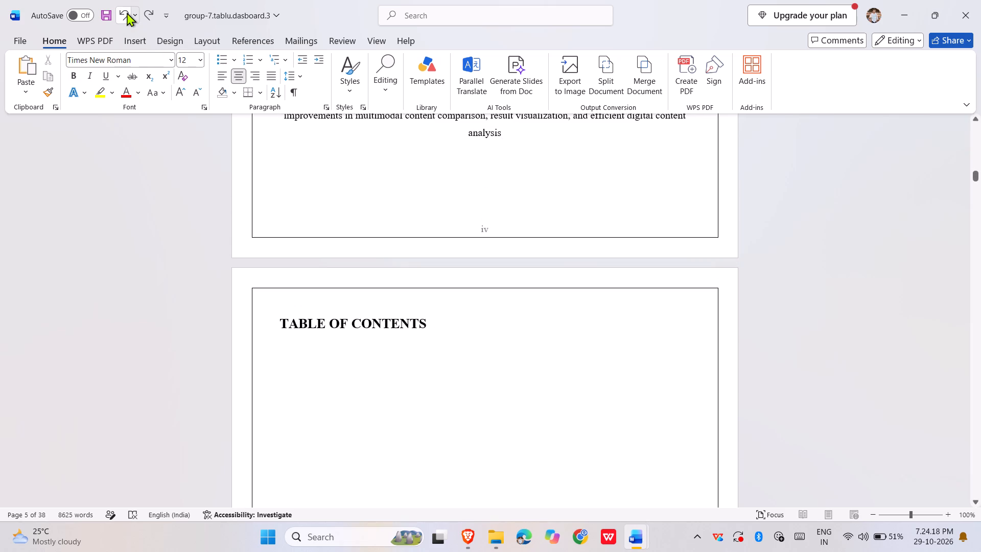
{"action": "left_click", "coordinate": [127, 12]}
{"action": "left_click", "coordinate": [127, 12]}
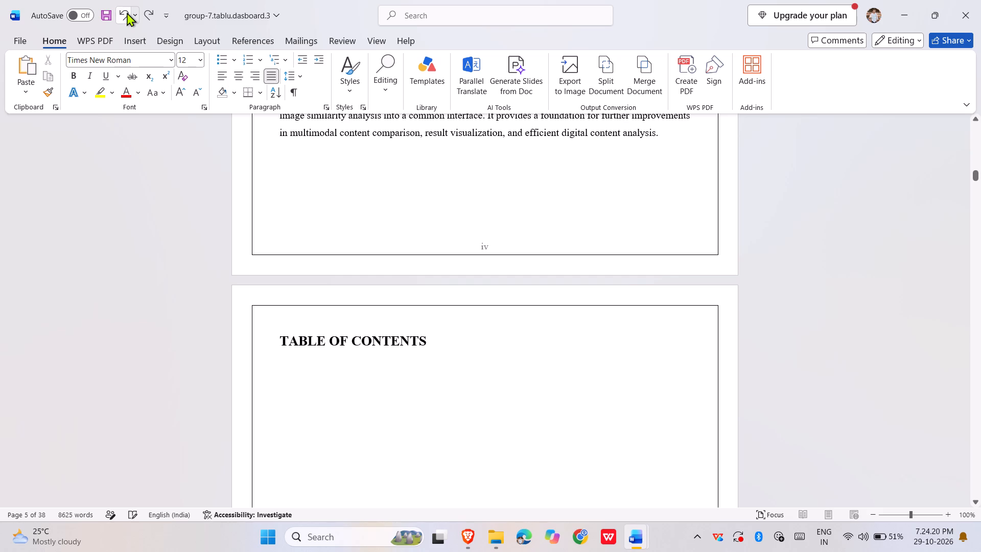
{"action": "triple_click", "coordinate": [127, 12]}
{"action": "double_click", "coordinate": [127, 12]}
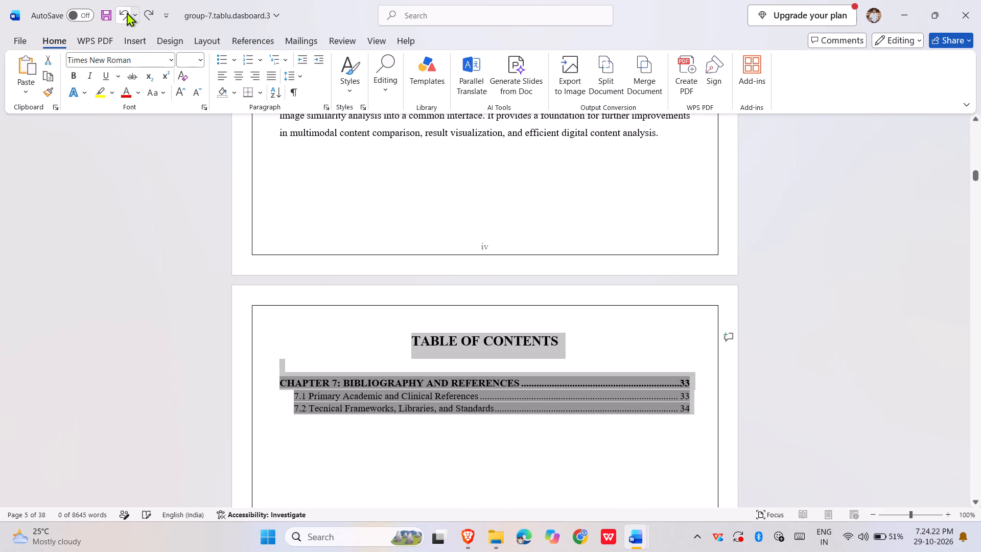
{"action": "triple_click", "coordinate": [127, 12]}
{"action": "left_click", "coordinate": [127, 12]}
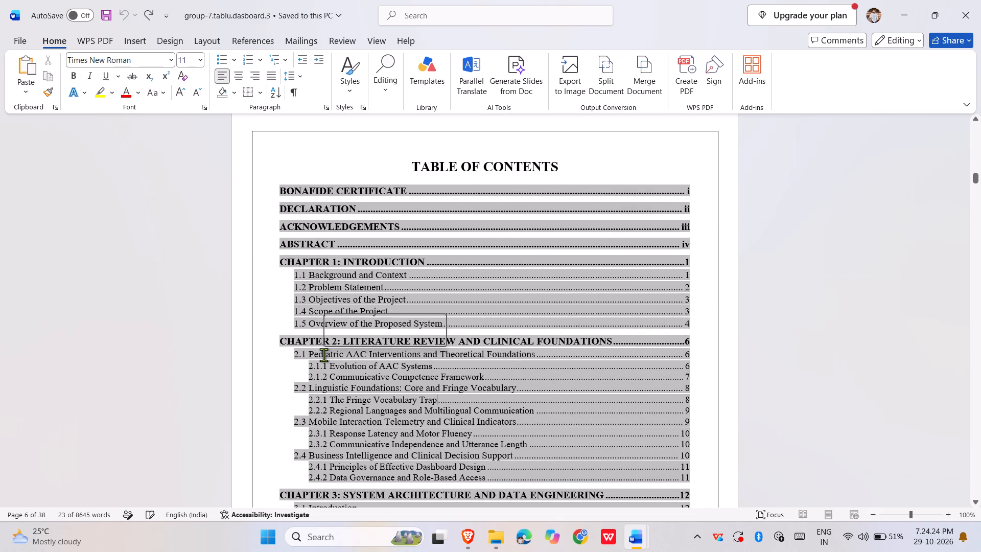
Examine the restored table of contents down to its last entry, 7.2 Technical Frameworks, Libraries, and Standards, and its page footer.
{"action": "scroll", "coordinate": [323, 355], "scroll_direction": "down", "scroll_amount": 15}
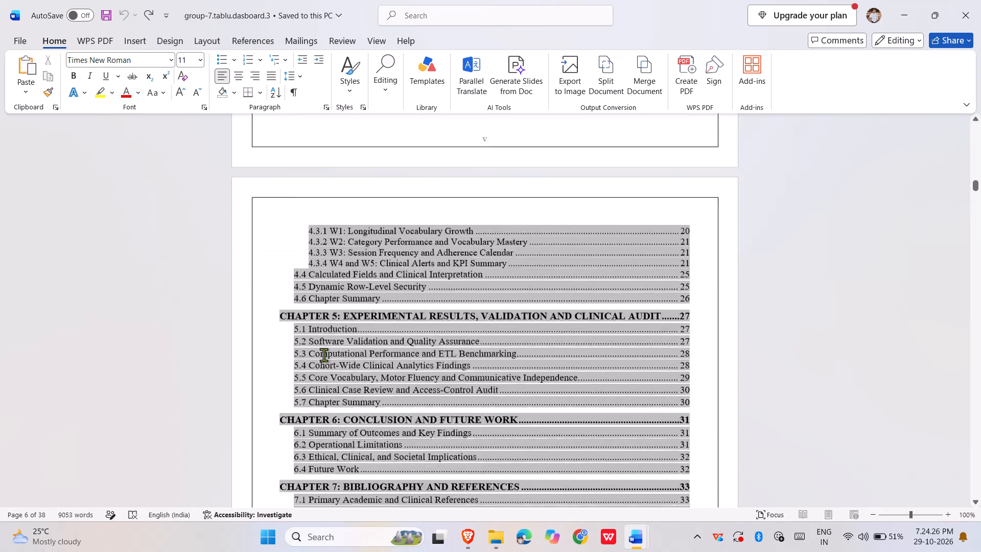
{"action": "scroll", "coordinate": [323, 355], "scroll_direction": "down", "scroll_amount": 7}
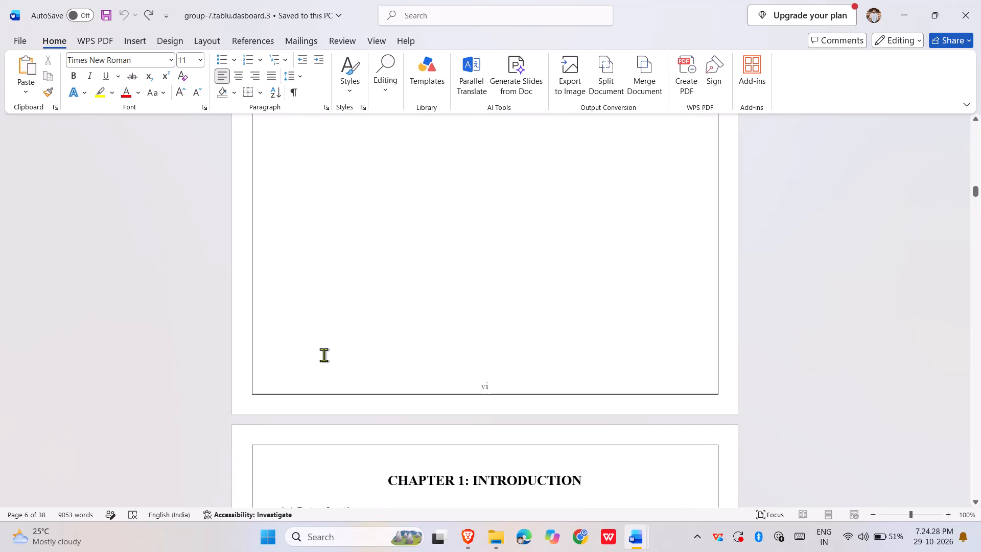
{"action": "left_click", "coordinate": [433, 303]}
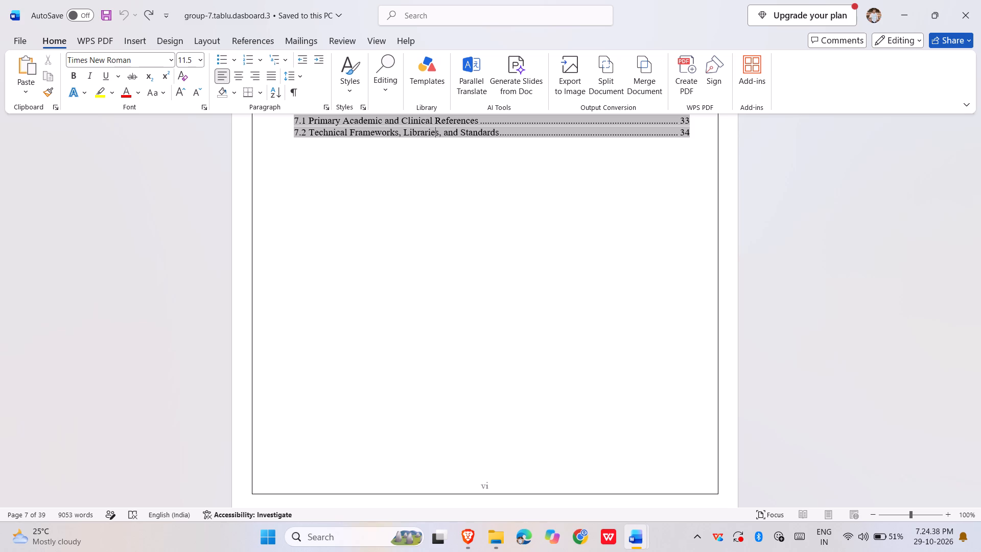
{"action": "left_click", "coordinate": [499, 316]}
{"action": "scroll", "coordinate": [499, 316], "scroll_direction": "up", "scroll_amount": 5}
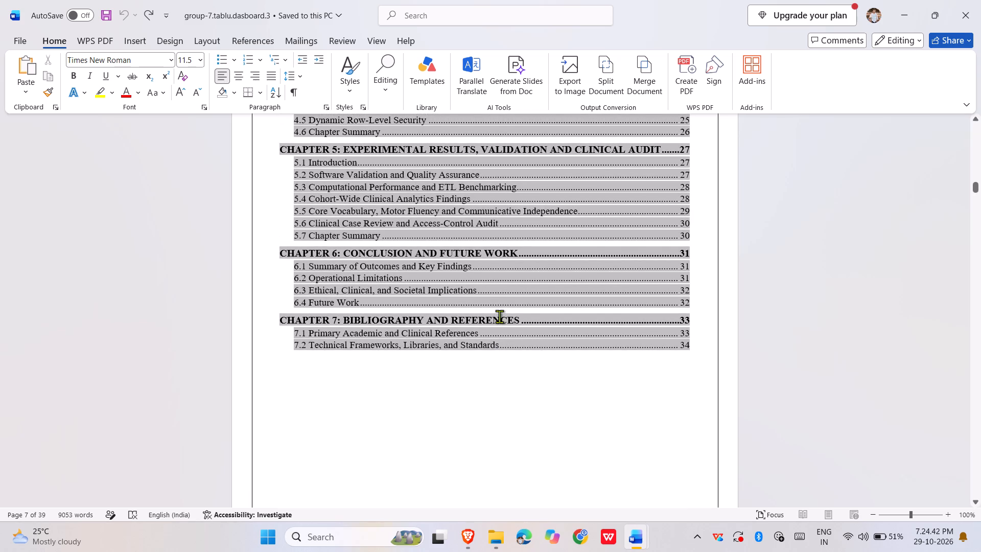
{"action": "scroll", "coordinate": [499, 316], "scroll_direction": "up", "scroll_amount": 2}
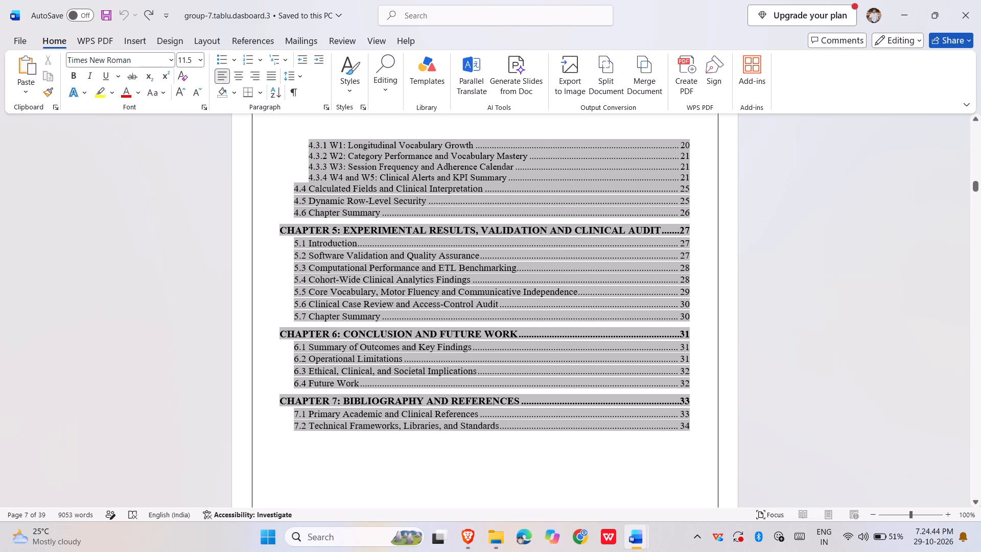
{"action": "left_click", "coordinate": [513, 474]}
Check the pages after the contents table through section 1.2 Background of the Project, including their footer page numbers.
{"action": "scroll", "coordinate": [513, 474], "scroll_direction": "down", "scroll_amount": 10}
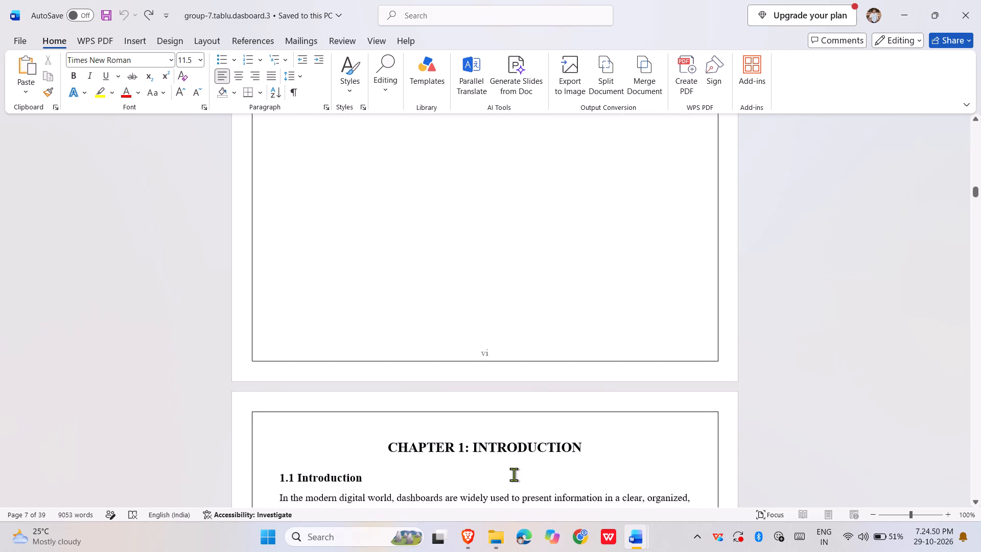
{"action": "scroll", "coordinate": [513, 474], "scroll_direction": "down", "scroll_amount": 11}
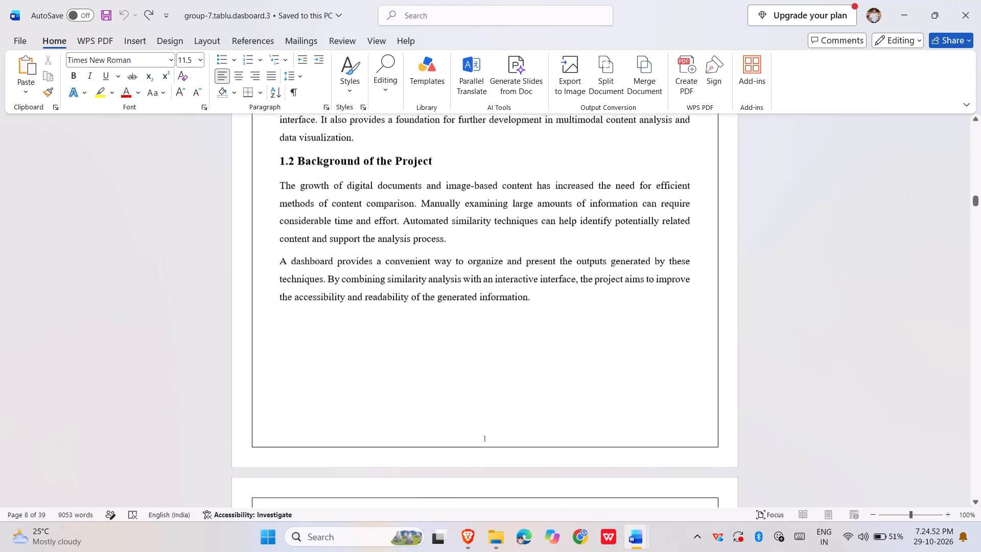
{"action": "scroll", "coordinate": [513, 474], "scroll_direction": "down", "scroll_amount": 1}
{"action": "scroll", "coordinate": [513, 474], "scroll_direction": "up", "scroll_amount": 20}
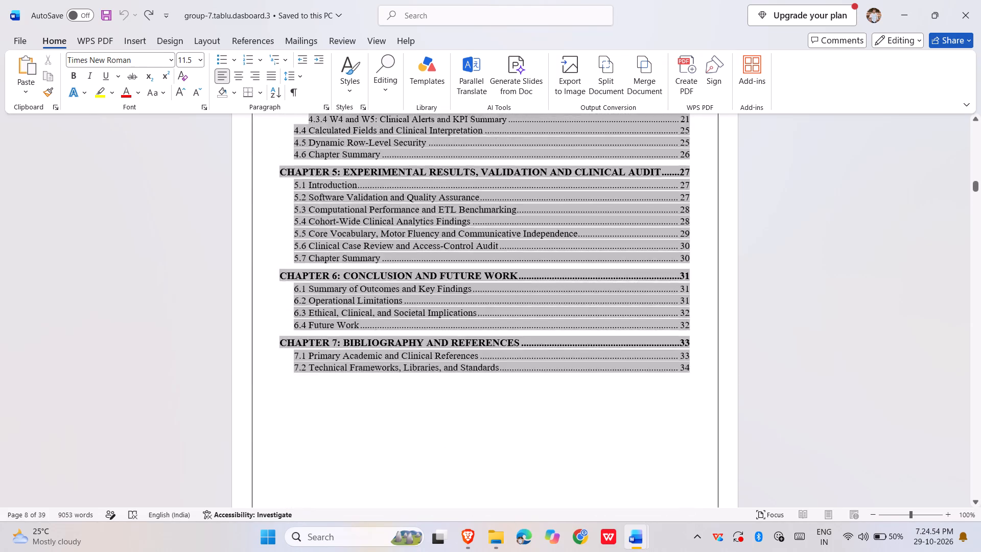
{"action": "scroll", "coordinate": [513, 474], "scroll_direction": "up", "scroll_amount": 2}
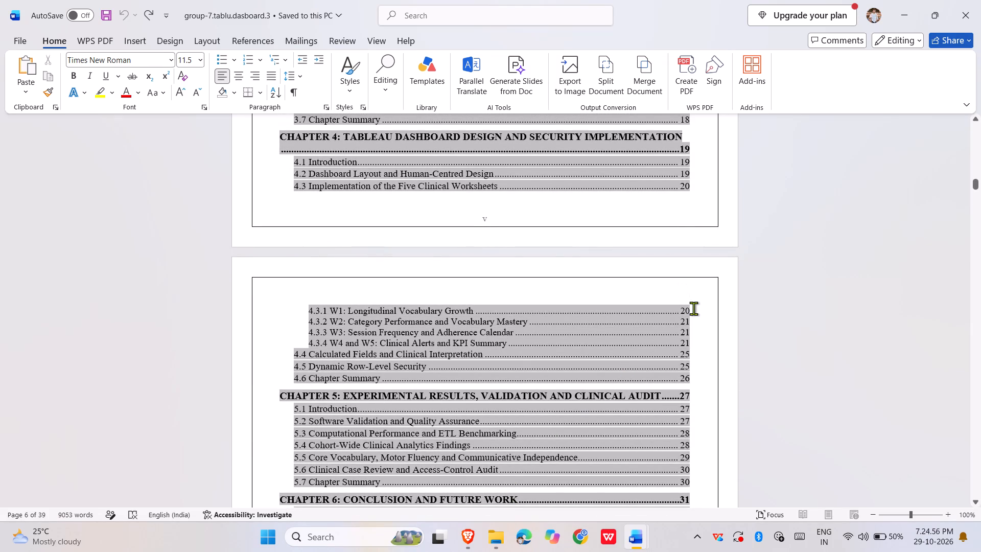
Review the contents table from entry 4.3.1 back up to the TABLE OF CONTENTS title.
{"action": "left_click", "coordinate": [693, 308]}
{"action": "scroll", "coordinate": [693, 308], "scroll_direction": "up", "scroll_amount": 5}
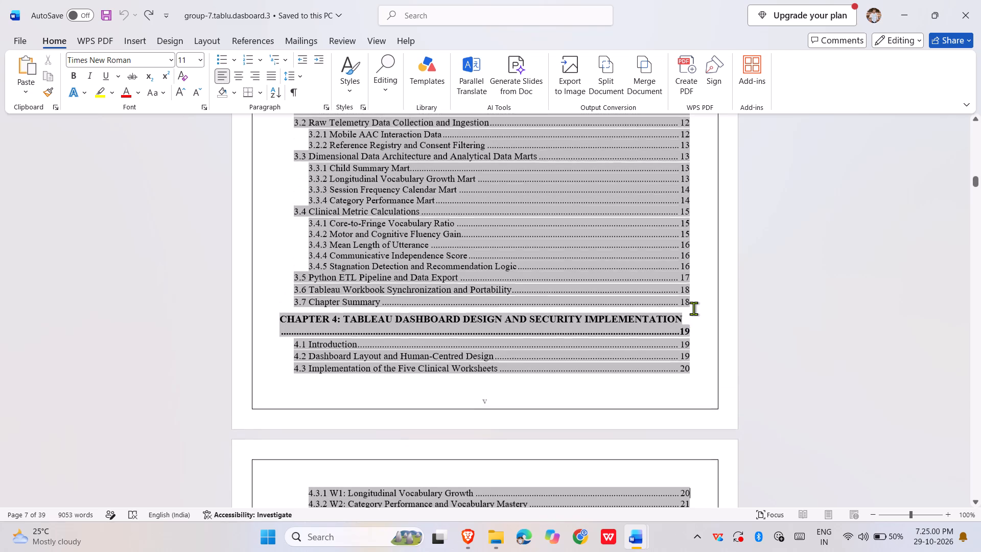
{"action": "scroll", "coordinate": [693, 308], "scroll_direction": "up", "scroll_amount": 7}
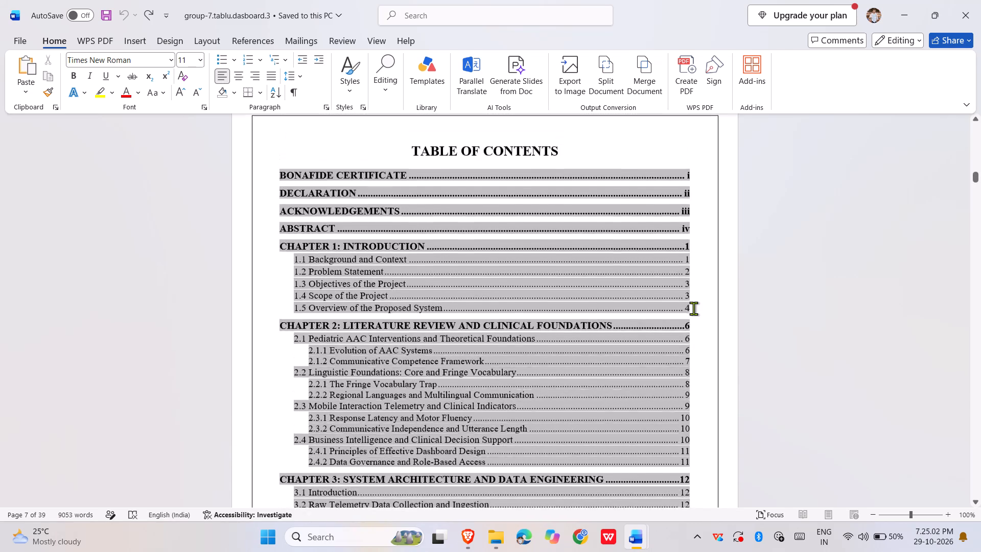
{"action": "scroll", "coordinate": [693, 308], "scroll_direction": "up", "scroll_amount": 2}
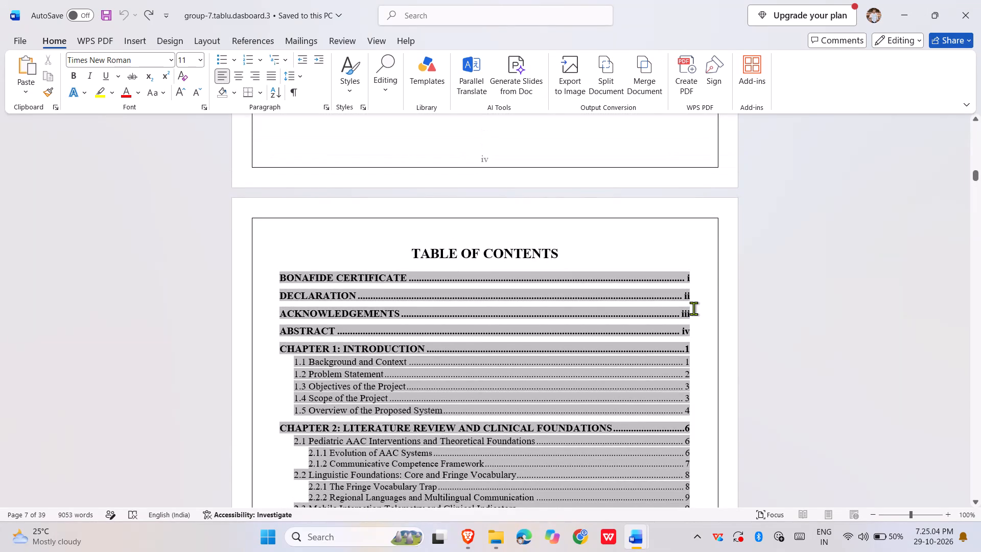
{"action": "left_click", "coordinate": [699, 267]}
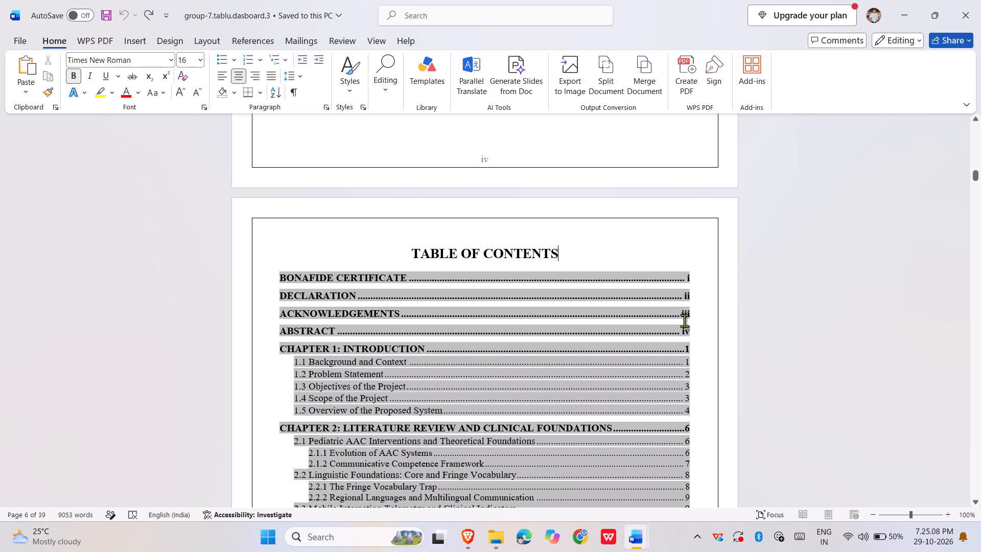
Delete the text of entries 4.2 Dashboard Layout and Human-Centred Design and 4.3 Implementation of the Five Clinical Worksheets from the contents table.
{"action": "scroll", "coordinate": [683, 349], "scroll_direction": "down", "scroll_amount": 9}
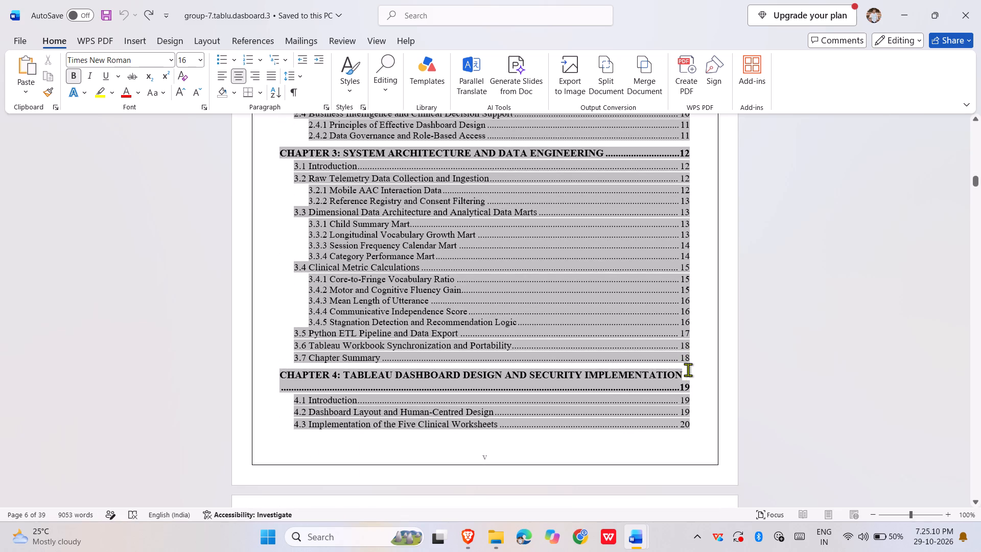
{"action": "left_click", "coordinate": [693, 418]}
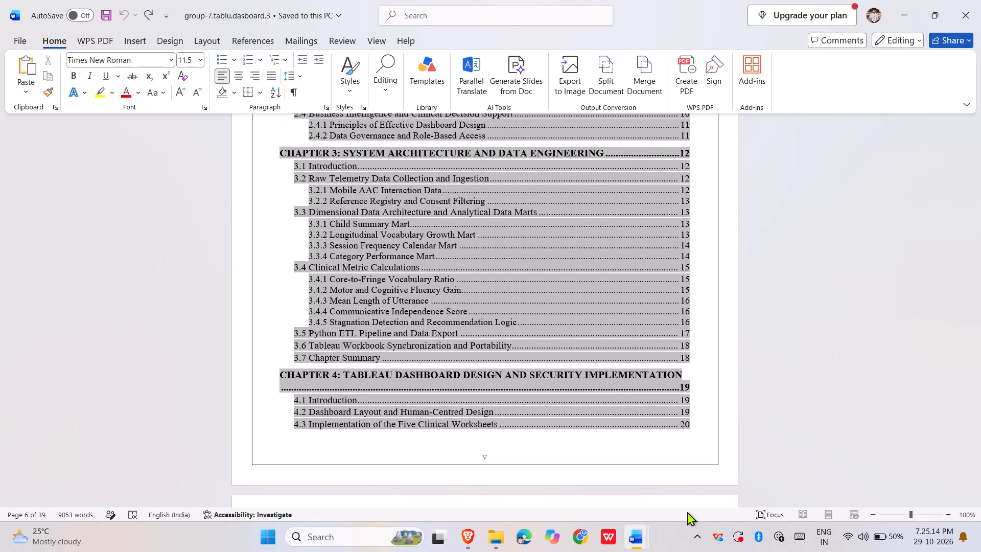
{"action": "key", "text": "BackSpace"}
{"action": "key", "text": "BackSpace"}
{"action": "key", "text": "BackSpace"}
{"action": "key", "text": "BackSpace"}
{"action": "key", "text": "BackSpace"}
{"action": "key", "text": "BackSpace"}
{"action": "key", "text": "BackSpace"}
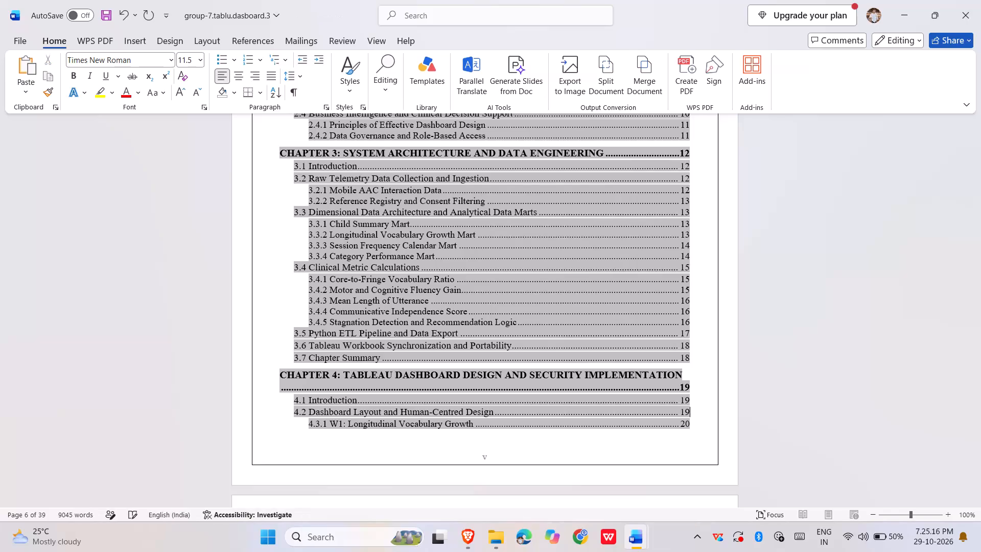
{"action": "key", "text": "BackSpace"}
{"action": "key", "text": "BackSpace"}
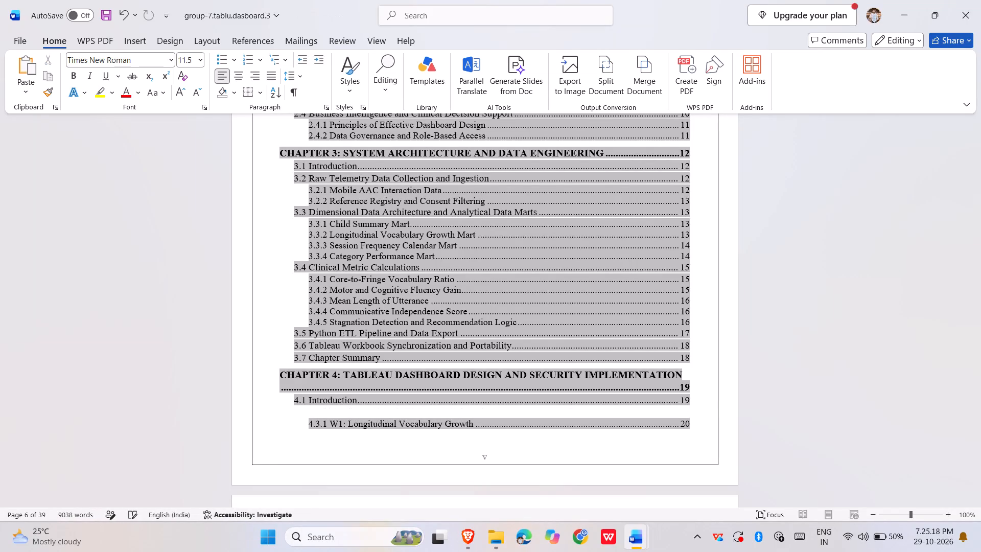
{"action": "scroll", "coordinate": [687, 512], "scroll_direction": "down", "scroll_amount": 5}
Insert blank lines below the TABLE OF CONTENTS title until the old entries, starting with BONAFIDE CERTIFICATE, begin on the following page.
{"action": "scroll", "coordinate": [588, 352], "scroll_direction": "up", "scroll_amount": 8}
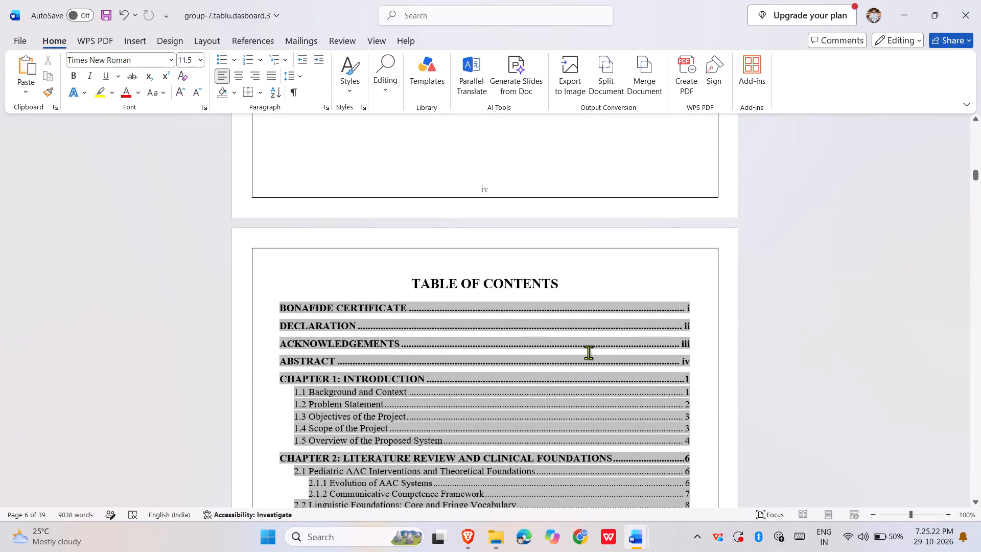
{"action": "scroll", "coordinate": [588, 352], "scroll_direction": "up", "scroll_amount": 1}
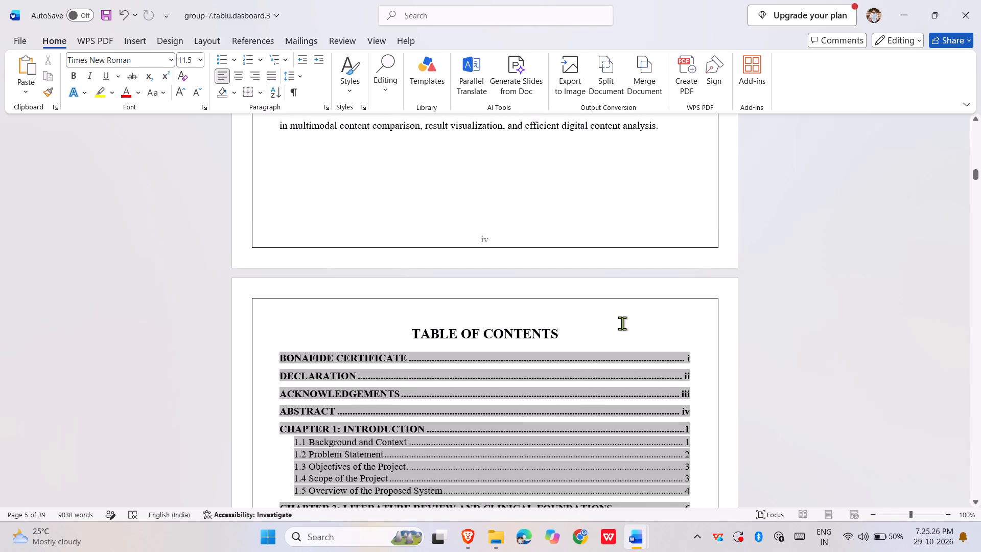
{"action": "left_click", "coordinate": [491, 314]}
{"action": "left_click", "coordinate": [562, 332]}
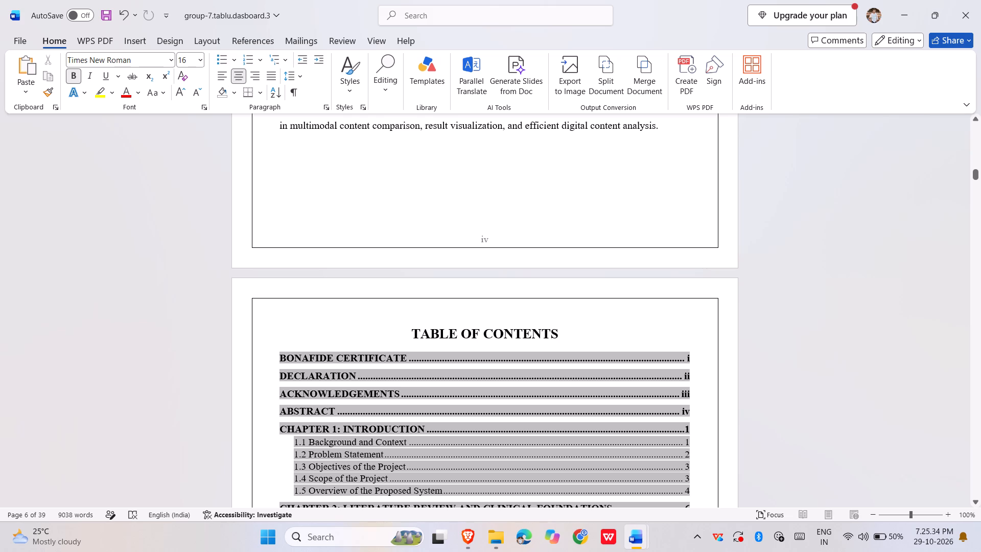
{"action": "key", "text": "Return"}
{"action": "key", "text": "Return"}
{"action": "key", "text": "Return"}
{"action": "key", "text": "Return"}
{"action": "key", "text": "Return"}
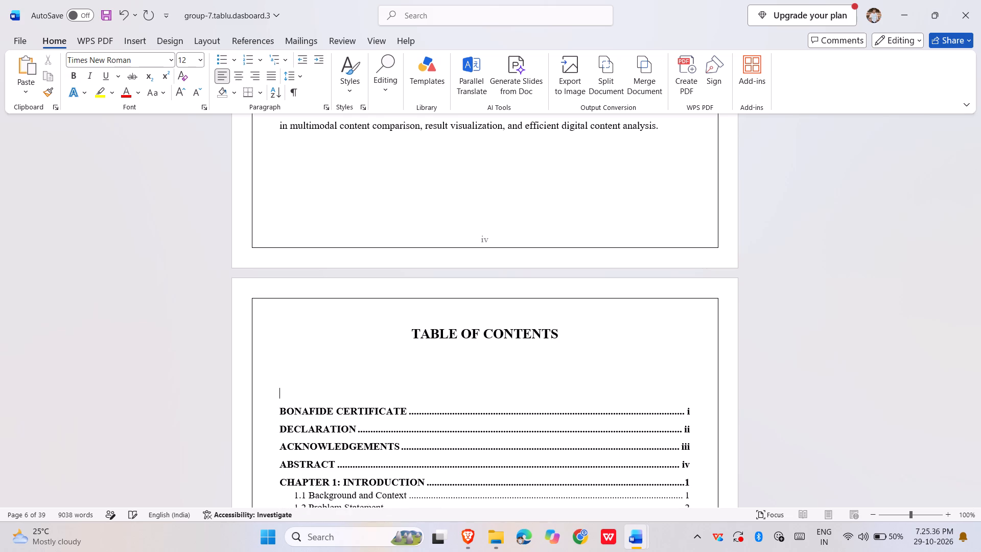
{"action": "key", "text": "Return"}
{"action": "key", "text": "Return"}
{"action": "key", "text": "Return"}
{"action": "key", "text": "Return"}
{"action": "key", "text": "Return"}
{"action": "key", "text": "Return"}
{"action": "key", "text": "Return"}
{"action": "key", "text": "Return"}
{"action": "key", "text": "Return"}
{"action": "key", "text": "Return"}
{"action": "key", "text": "Return"}
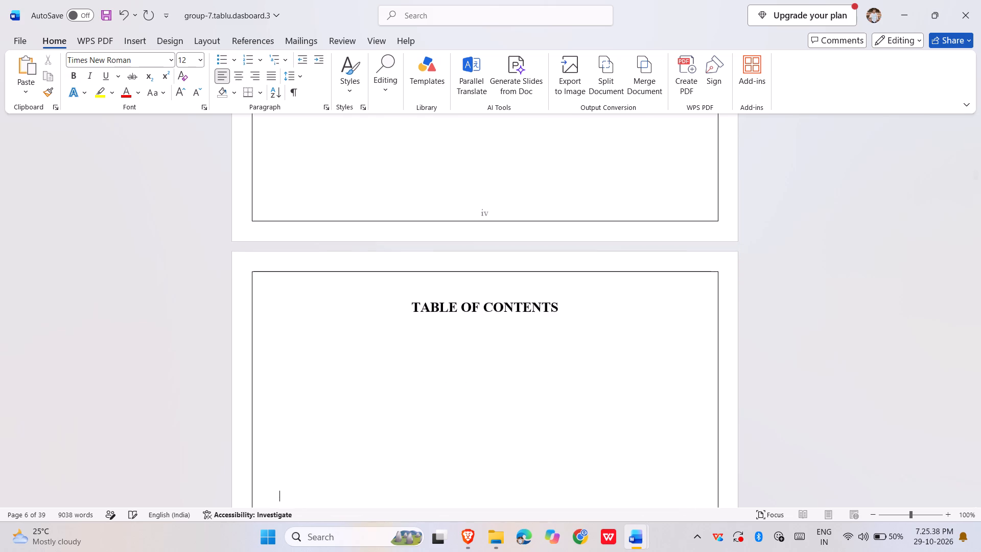
{"action": "key", "text": "Return"}
{"action": "key", "text": "Return"}
{"action": "key", "text": "Return"}
{"action": "key", "text": "Return"}
{"action": "key", "text": "Return"}
{"action": "key", "text": "Return"}
{"action": "key", "text": "Return"}
{"action": "key", "text": "Return"}
{"action": "key", "text": "Return"}
{"action": "key", "text": "Return"}
{"action": "key", "text": "Return"}
{"action": "key", "text": "Return"}
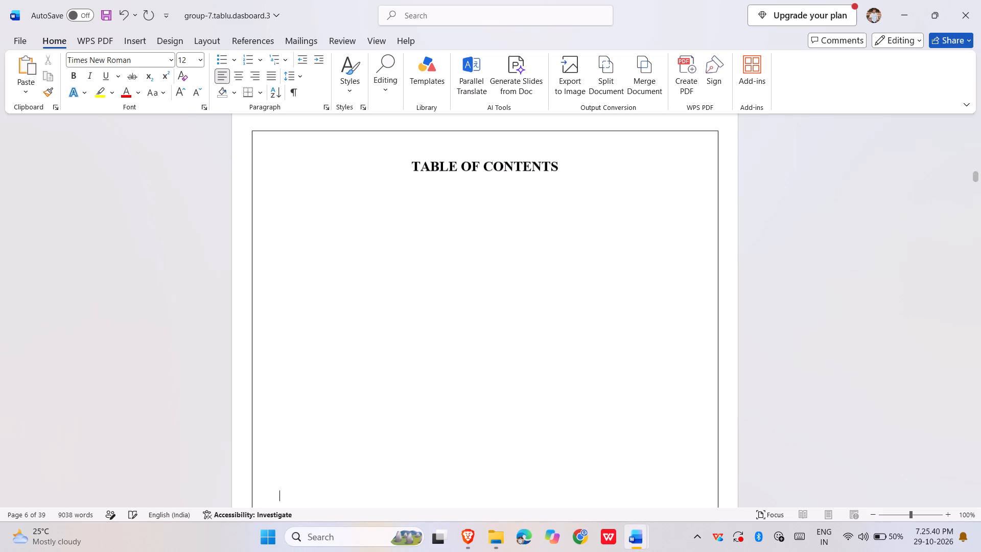
{"action": "key", "text": "Return"}
{"action": "key", "text": "Return"}
{"action": "key", "text": "Return"}
{"action": "key", "text": "Return"}
{"action": "key", "text": "Return"}
{"action": "key", "text": "Return"}
{"action": "key", "text": "Return"}
{"action": "key", "text": "Return"}
{"action": "key", "text": "Return"}
{"action": "key", "text": "Return"}
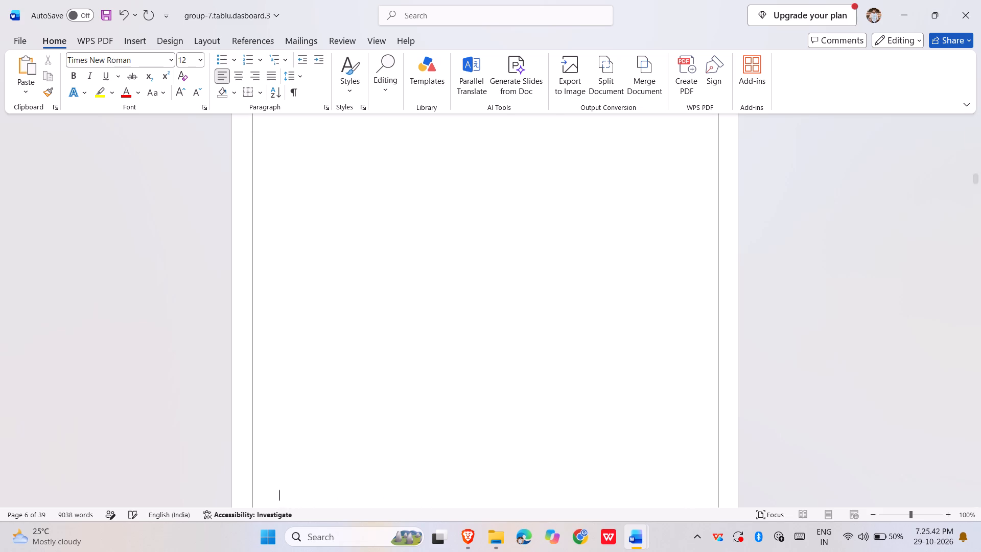
{"action": "key", "text": "Return"}
{"action": "key", "text": "Return"}
{"action": "key", "text": "Return"}
{"action": "scroll", "coordinate": [616, 342], "scroll_direction": "down", "scroll_amount": 5}
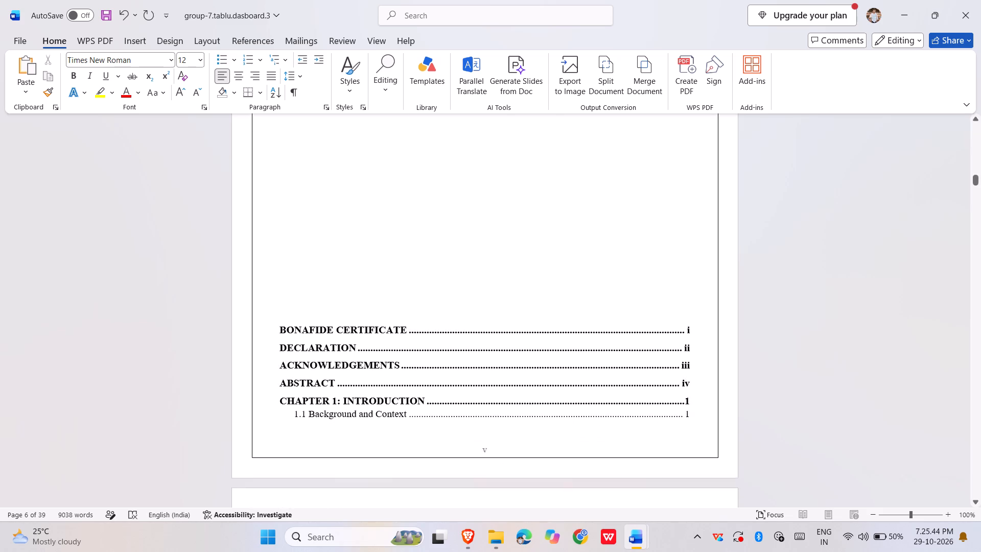
{"action": "scroll", "coordinate": [616, 342], "scroll_direction": "down", "scroll_amount": 3}
{"action": "key", "text": "Return"}
{"action": "key", "text": "Return"}
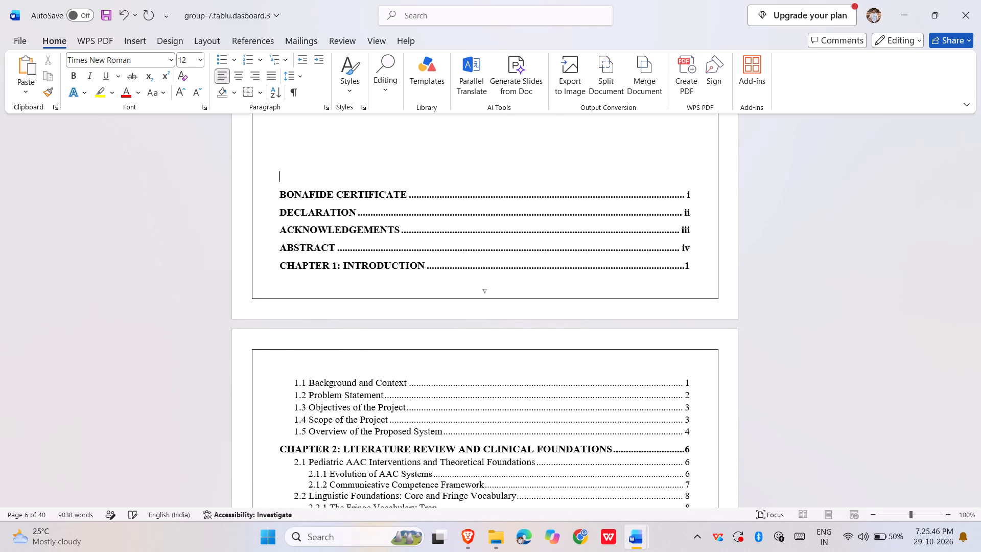
{"action": "key", "text": "Return"}
{"action": "key", "text": "Return"}
{"action": "key", "text": "Return"}
{"action": "key", "text": "Return"}
{"action": "key", "text": "Return"}
{"action": "key", "text": "Return"}
{"action": "key", "text": "Return"}
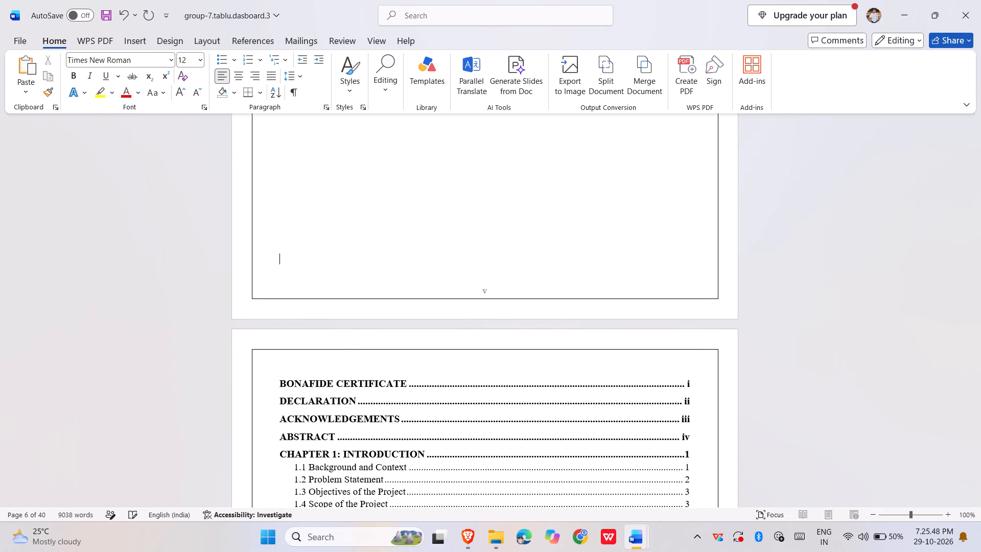
Examine the shifted contents entries, the Chapter 1 pages and their footer page numbers, returning towards the emptied contents page.
{"action": "scroll", "coordinate": [616, 342], "scroll_direction": "down", "scroll_amount": 8}
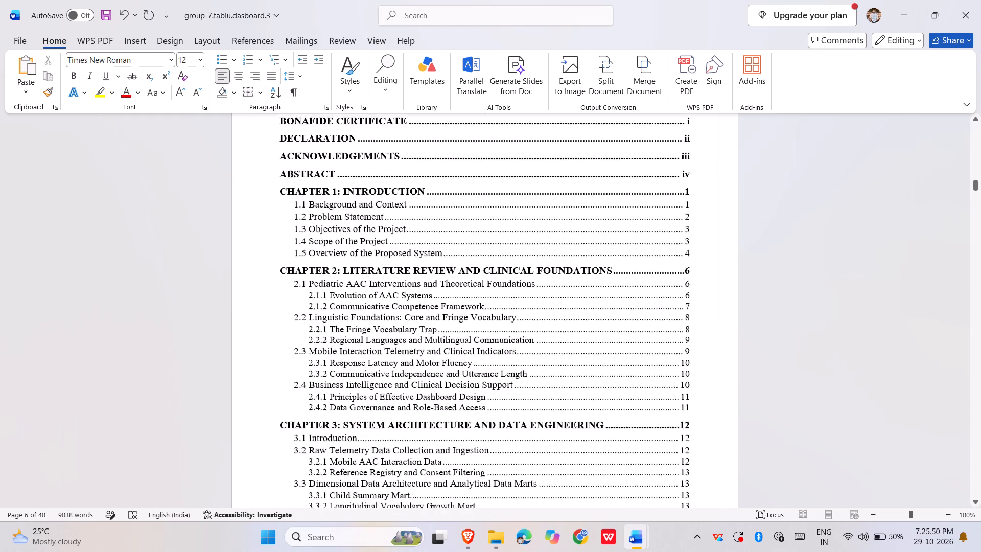
{"action": "scroll", "coordinate": [616, 342], "scroll_direction": "down", "scroll_amount": 17}
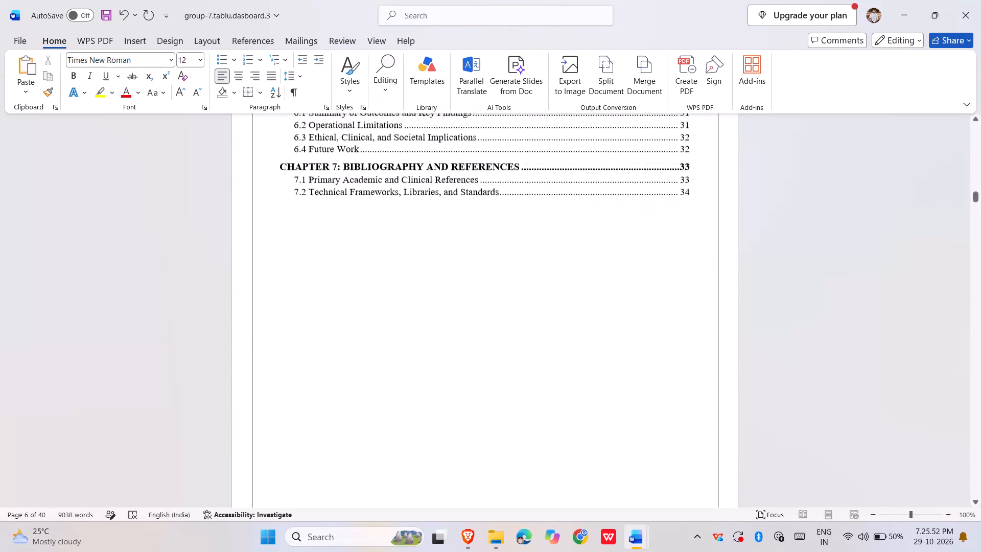
{"action": "scroll", "coordinate": [616, 342], "scroll_direction": "down", "scroll_amount": 11}
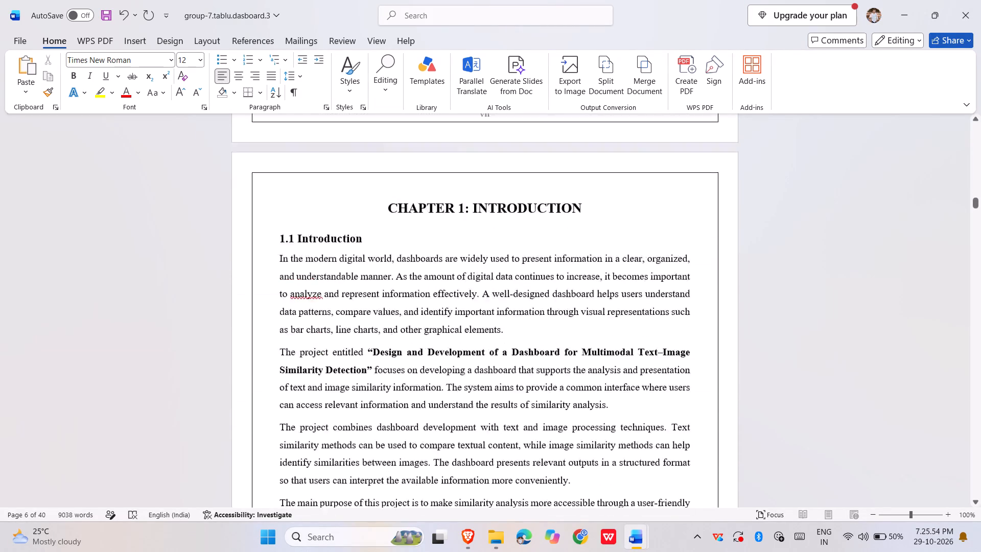
{"action": "scroll", "coordinate": [616, 342], "scroll_direction": "down", "scroll_amount": 7}
{"action": "scroll", "coordinate": [616, 342], "scroll_direction": "up", "scroll_amount": 4}
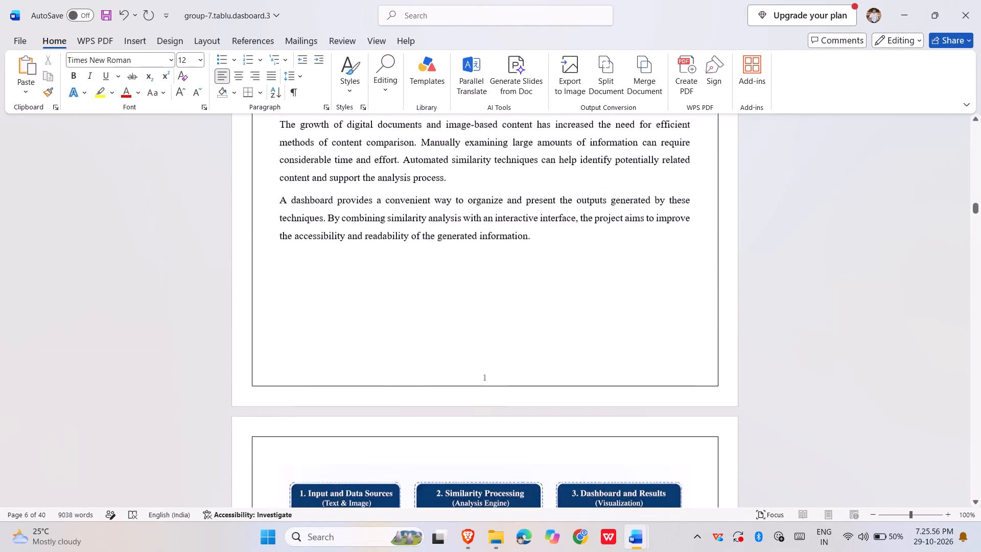
{"action": "scroll", "coordinate": [616, 342], "scroll_direction": "up", "scroll_amount": 16}
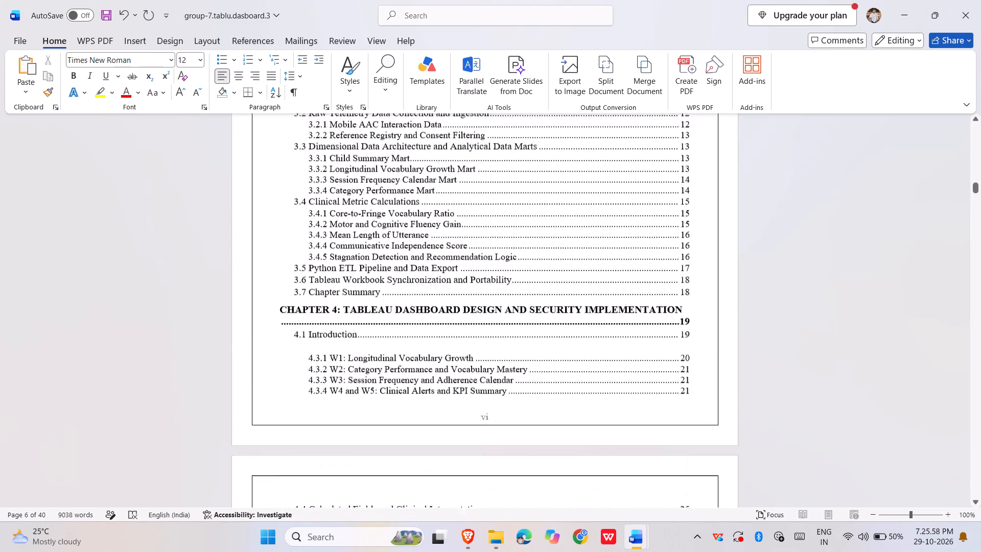
{"action": "scroll", "coordinate": [616, 342], "scroll_direction": "up", "scroll_amount": 12}
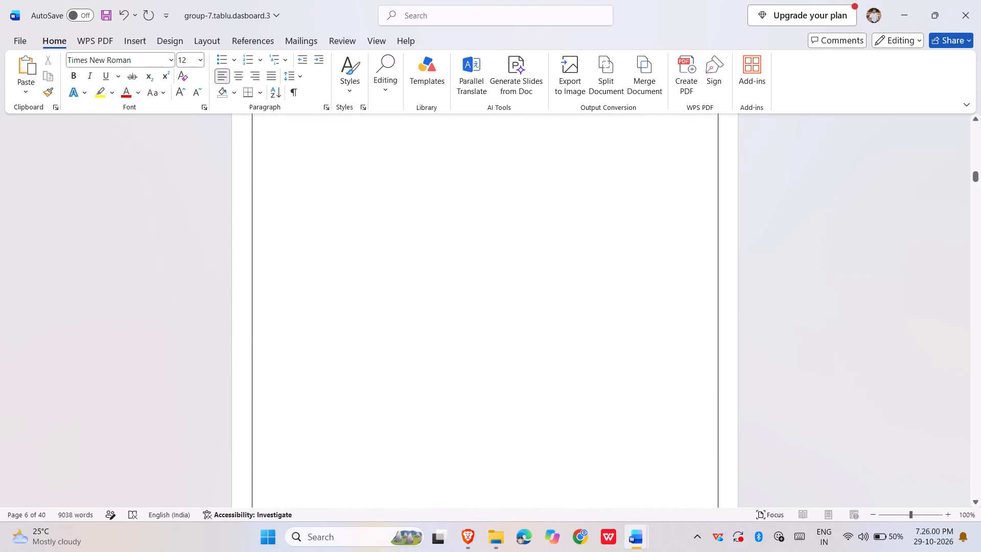
Add one more blank line directly after the TABLE OF CONTENTS title.
{"action": "scroll", "coordinate": [616, 342], "scroll_direction": "up", "scroll_amount": 4}
{"action": "left_click", "coordinate": [572, 331]}
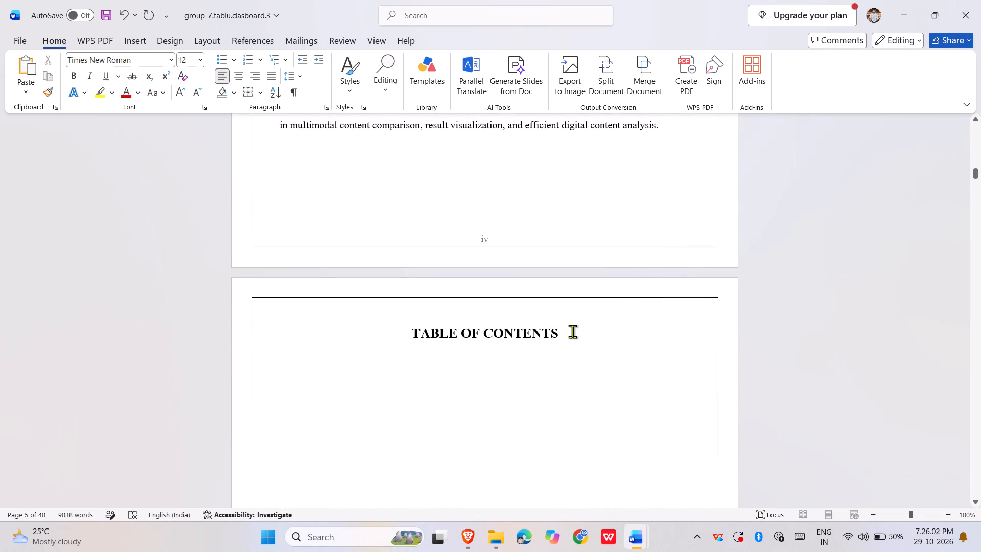
{"action": "key", "text": "Return"}
{"action": "left_click", "coordinate": [467, 535]}
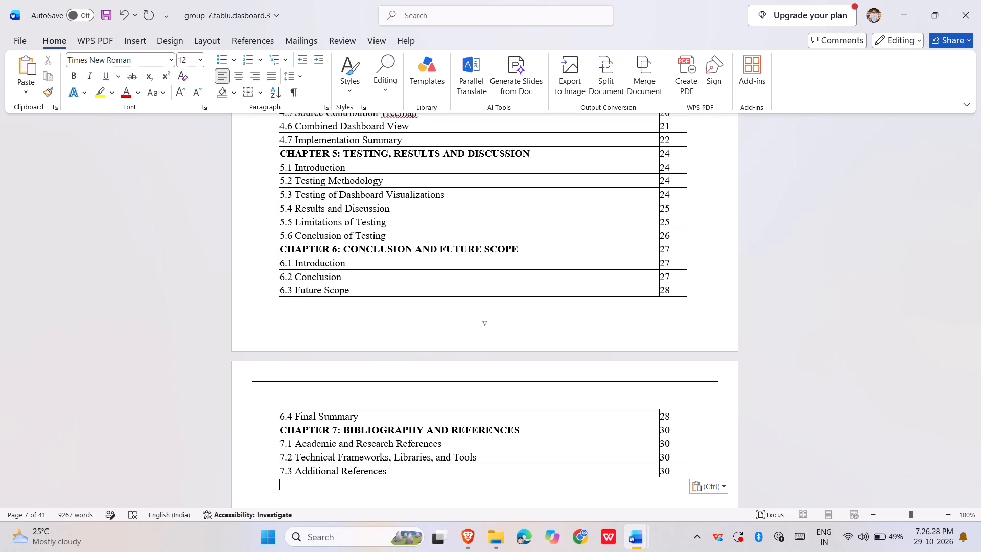
Examine the pasted contents table across its two pages, the page footers and the old entries that follow.
{"action": "scroll", "coordinate": [522, 309], "scroll_direction": "down", "scroll_amount": 4}
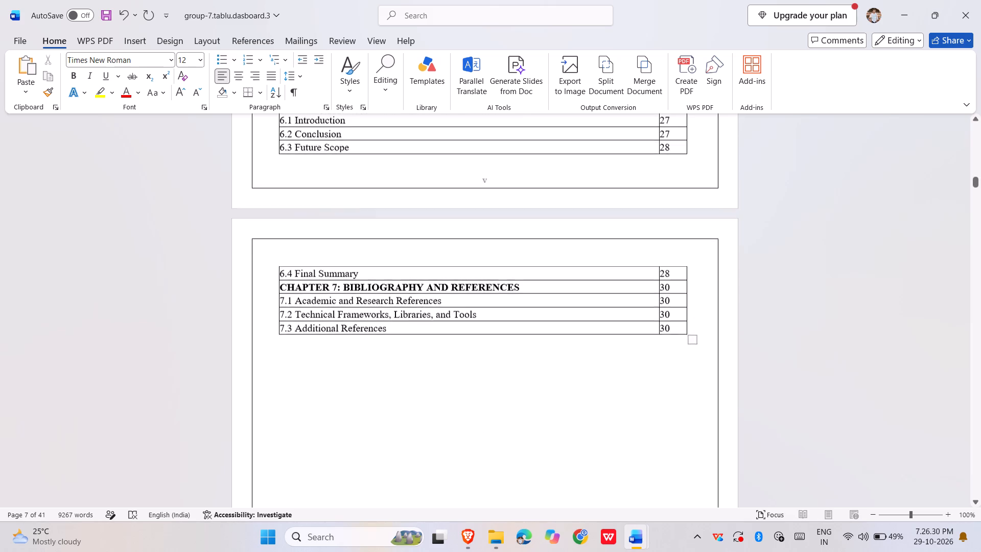
{"action": "scroll", "coordinate": [522, 309], "scroll_direction": "down", "scroll_amount": 6}
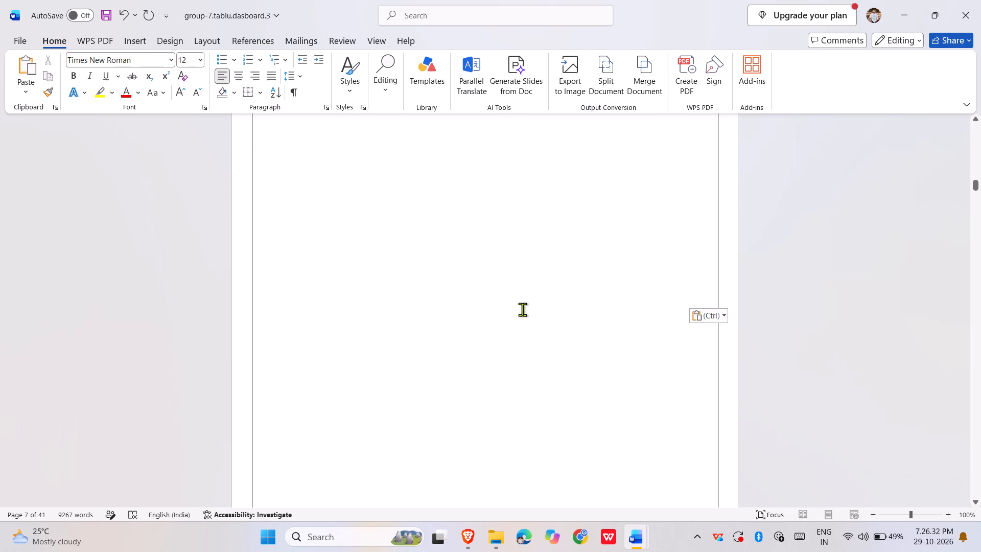
{"action": "scroll", "coordinate": [522, 309], "scroll_direction": "down", "scroll_amount": 8}
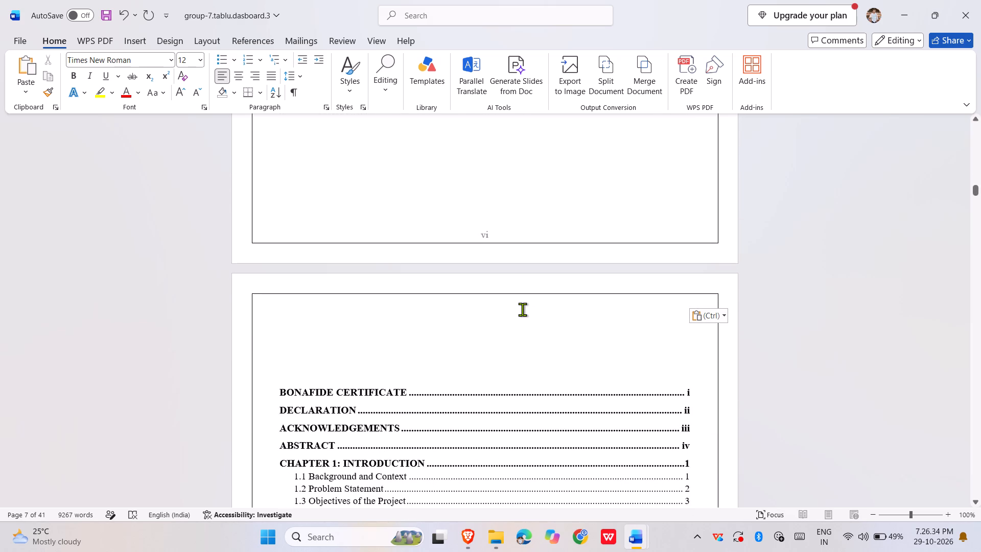
{"action": "scroll", "coordinate": [522, 309], "scroll_direction": "up", "scroll_amount": 12}
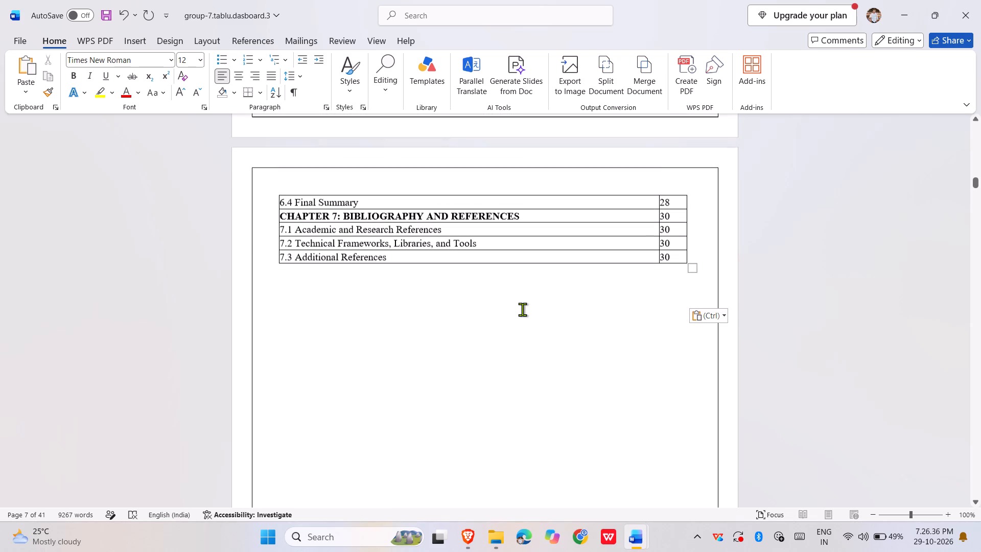
{"action": "scroll", "coordinate": [522, 309], "scroll_direction": "up", "scroll_amount": 3}
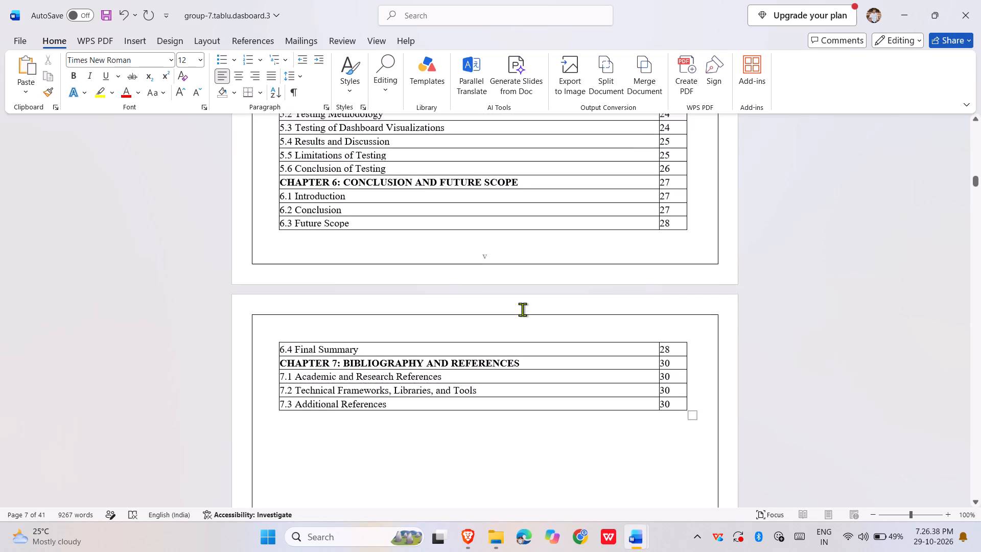
{"action": "scroll", "coordinate": [522, 309], "scroll_direction": "up", "scroll_amount": 10}
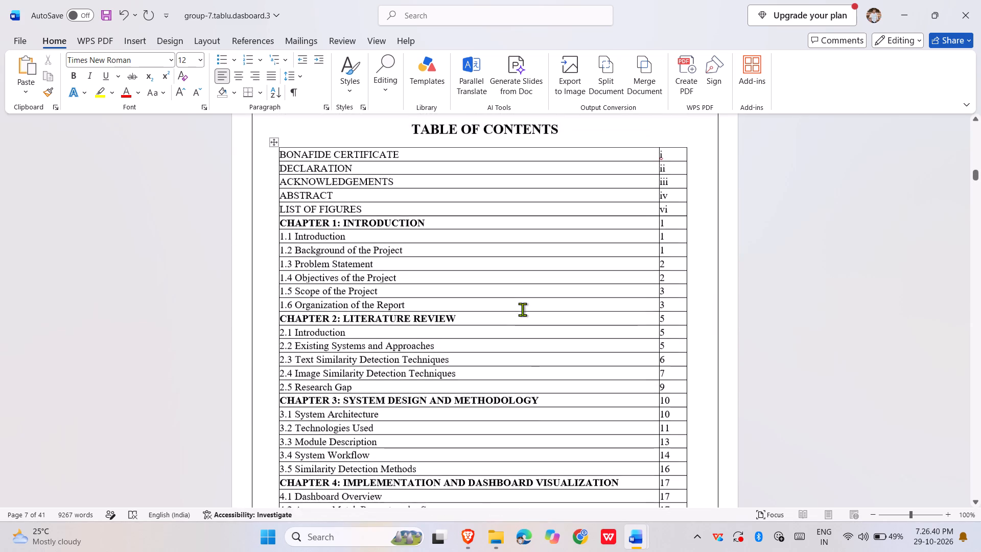
{"action": "scroll", "coordinate": [522, 309], "scroll_direction": "up", "scroll_amount": 2}
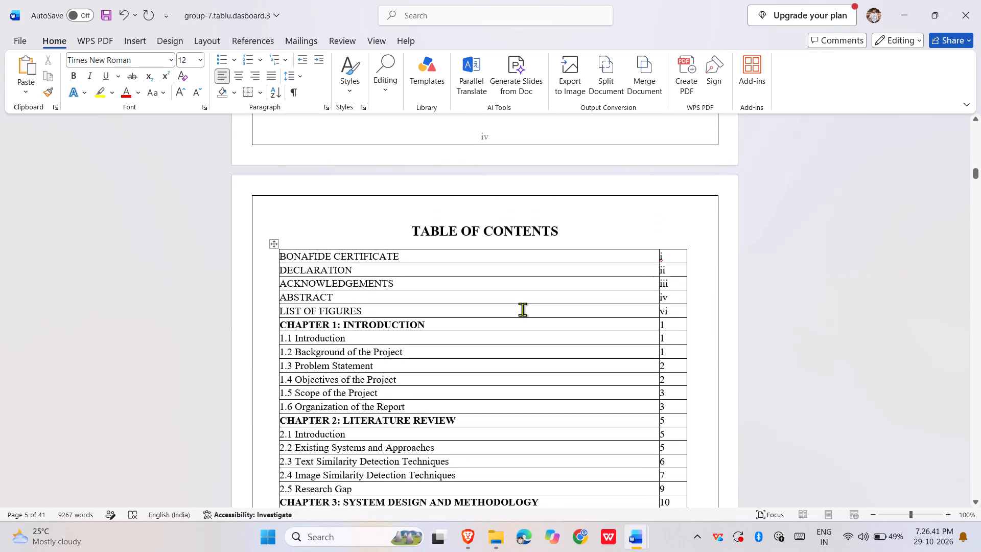
{"action": "scroll", "coordinate": [522, 309], "scroll_direction": "down", "scroll_amount": 12}
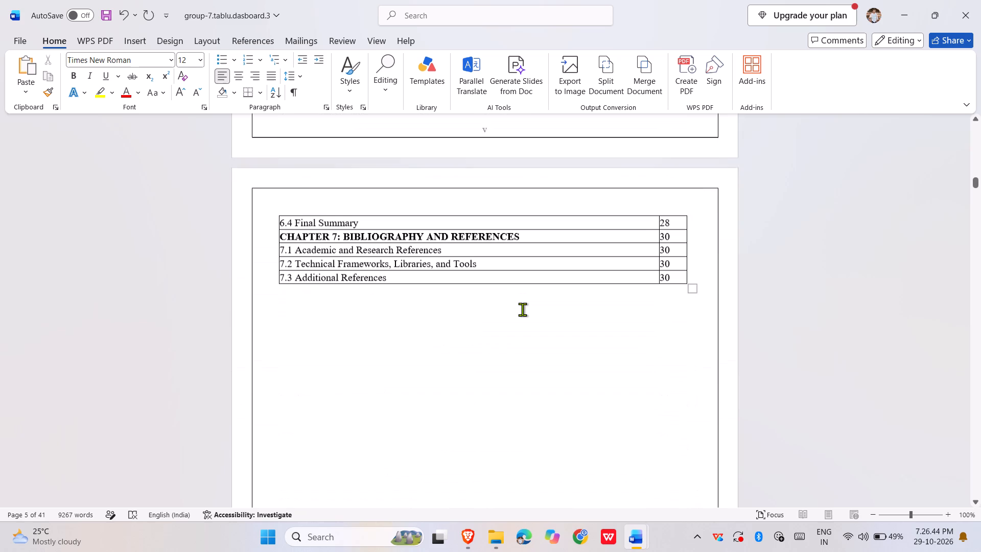
{"action": "scroll", "coordinate": [522, 309], "scroll_direction": "down", "scroll_amount": 2}
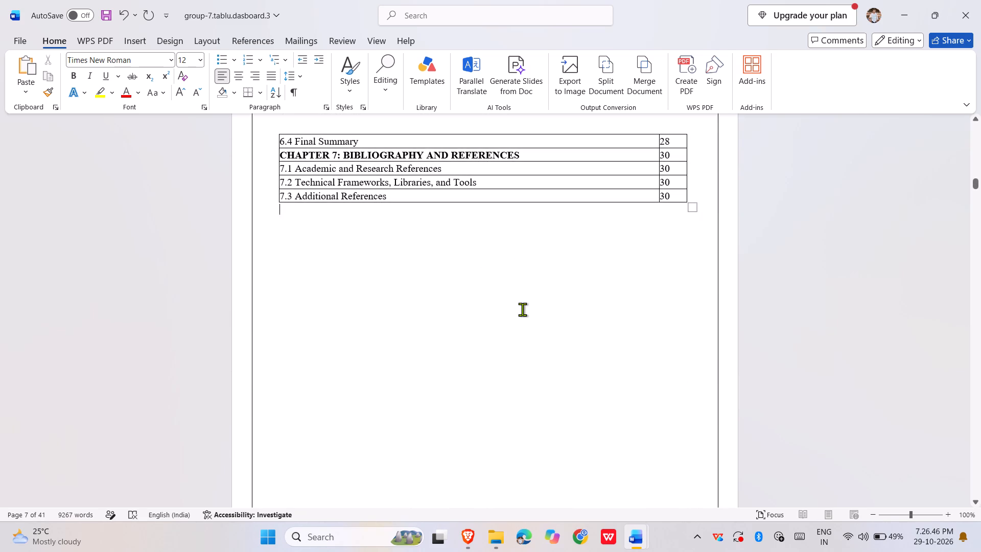
{"action": "scroll", "coordinate": [522, 309], "scroll_direction": "down", "scroll_amount": 2}
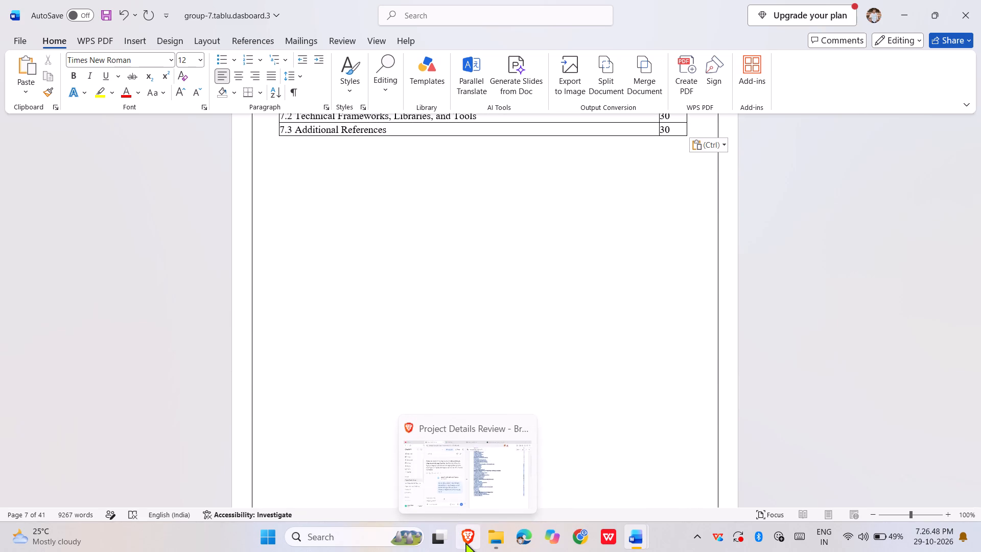
Copy the LIST OF FIGURES heading from ChatGPT's corrected document in the browser and paste it centred in Word, below the contents table after blank lines.
{"action": "left_click", "coordinate": [465, 542]}
{"action": "left_click", "coordinate": [722, 449]}
{"action": "scroll", "coordinate": [722, 449], "scroll_direction": "down", "scroll_amount": 3}
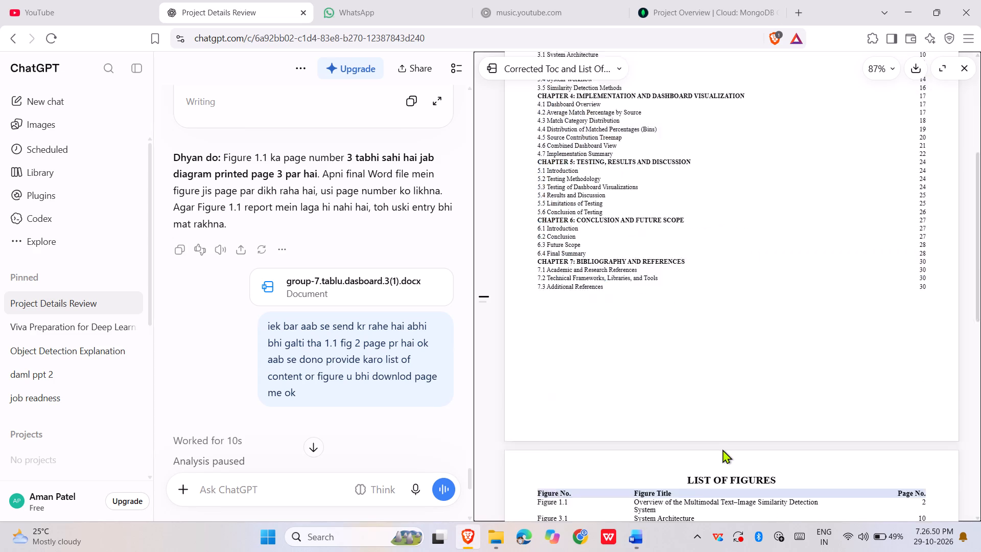
{"action": "scroll", "coordinate": [722, 449], "scroll_direction": "down", "scroll_amount": 2}
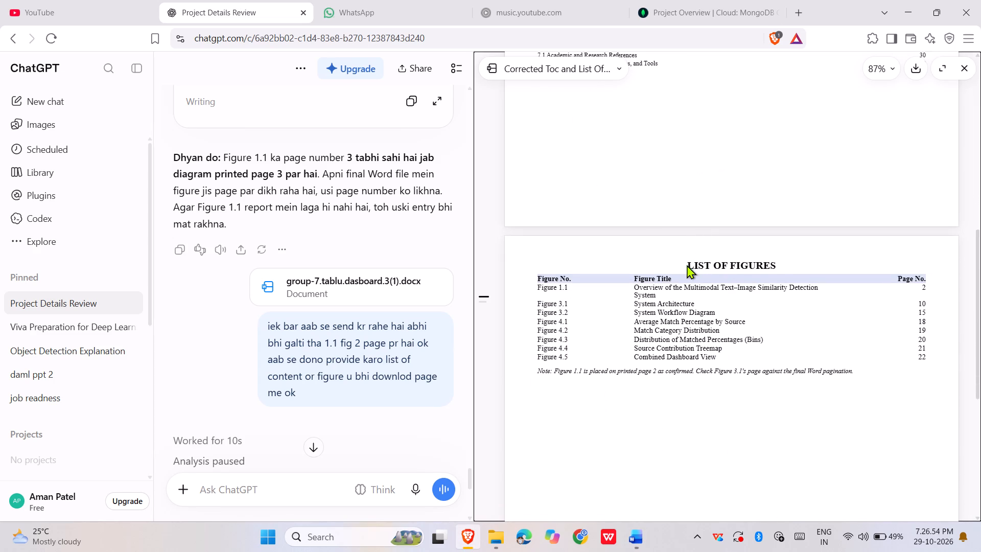
{"action": "left_click_drag", "start_coordinate": [687, 265], "coordinate": [781, 270]}
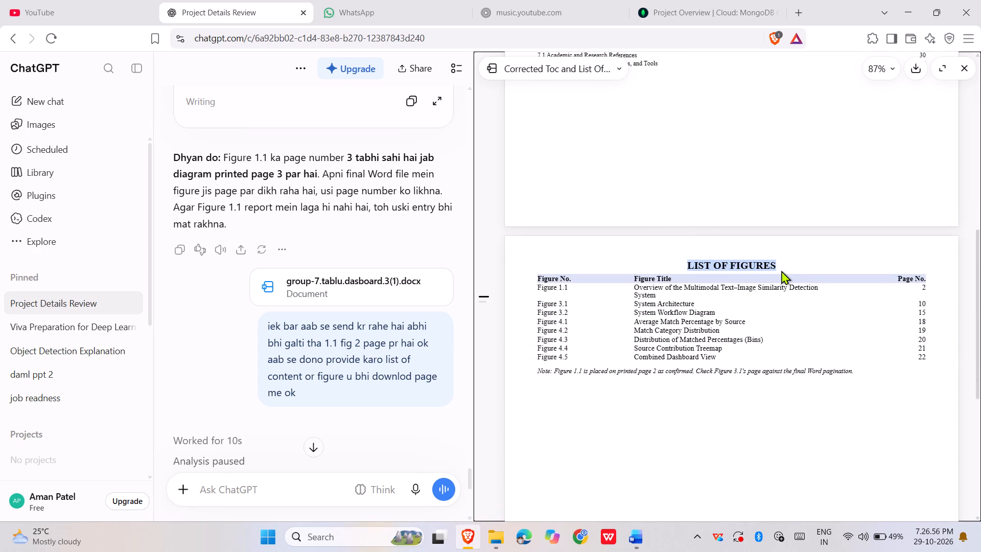
{"action": "key", "text": "ctrl+c"}
{"action": "left_click", "coordinate": [593, 475]}
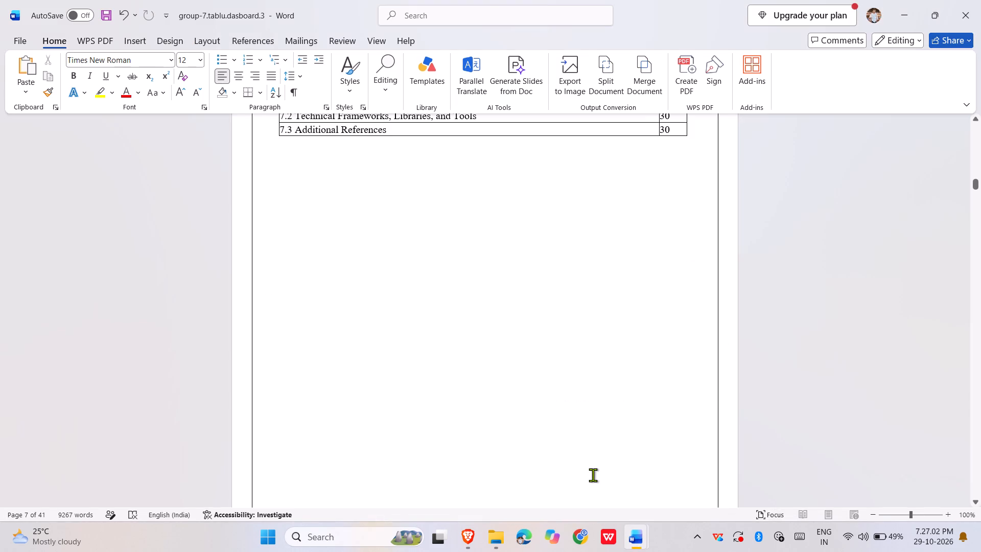
{"action": "key", "text": "Return"}
{"action": "key", "text": "Return"}
{"action": "left_click", "coordinate": [243, 74]}
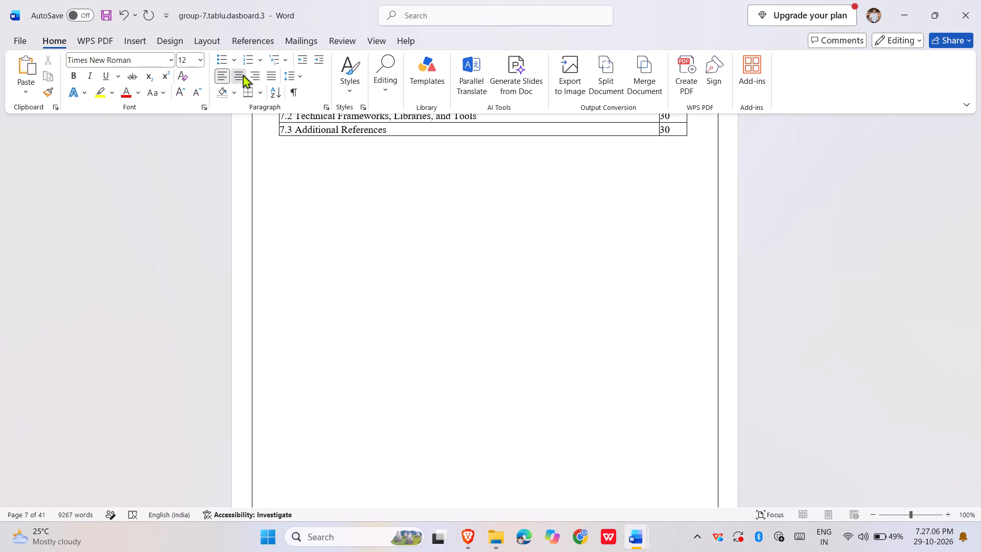
{"action": "key", "text": "ctrl+v"}
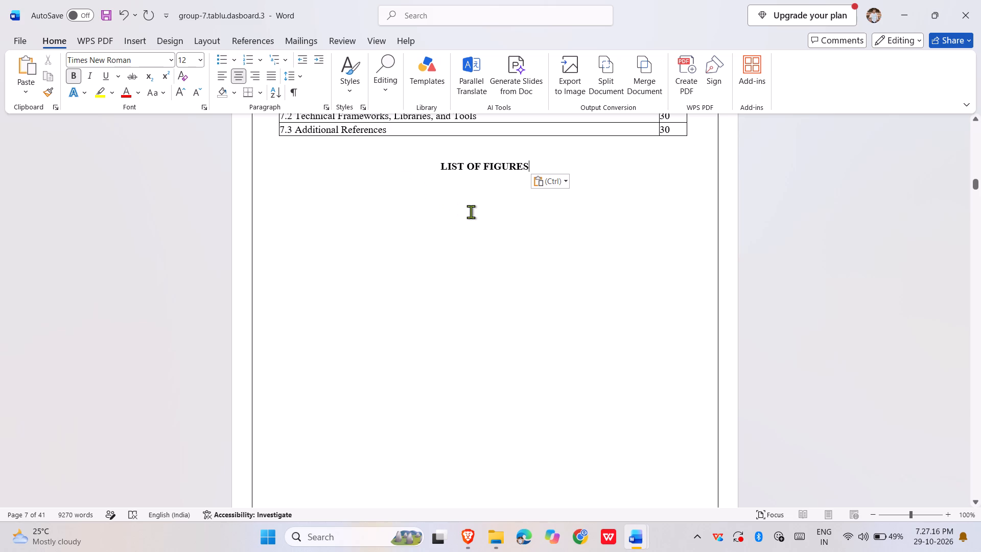
{"action": "key", "text": "Return"}
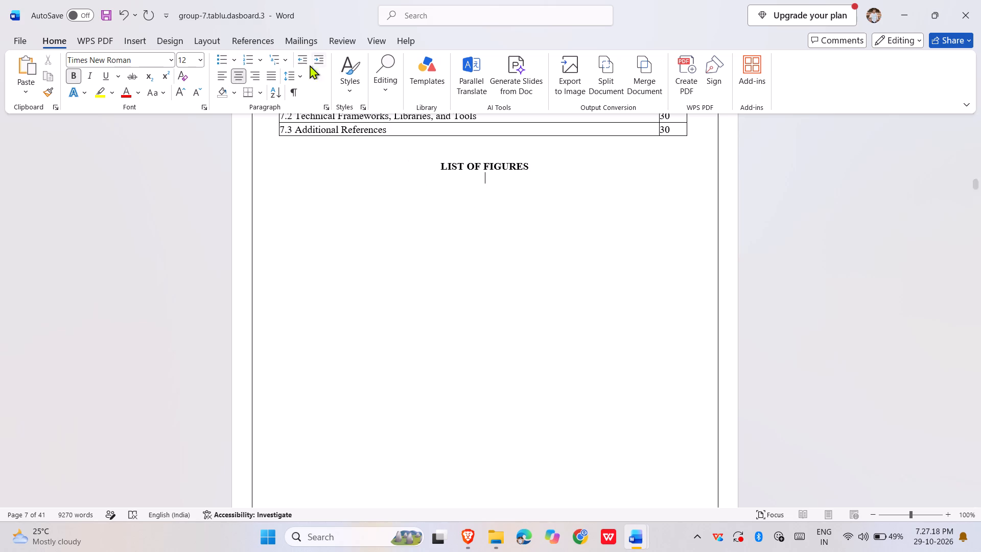
{"action": "left_click", "coordinate": [223, 74]}
{"action": "left_click", "coordinate": [468, 544]}
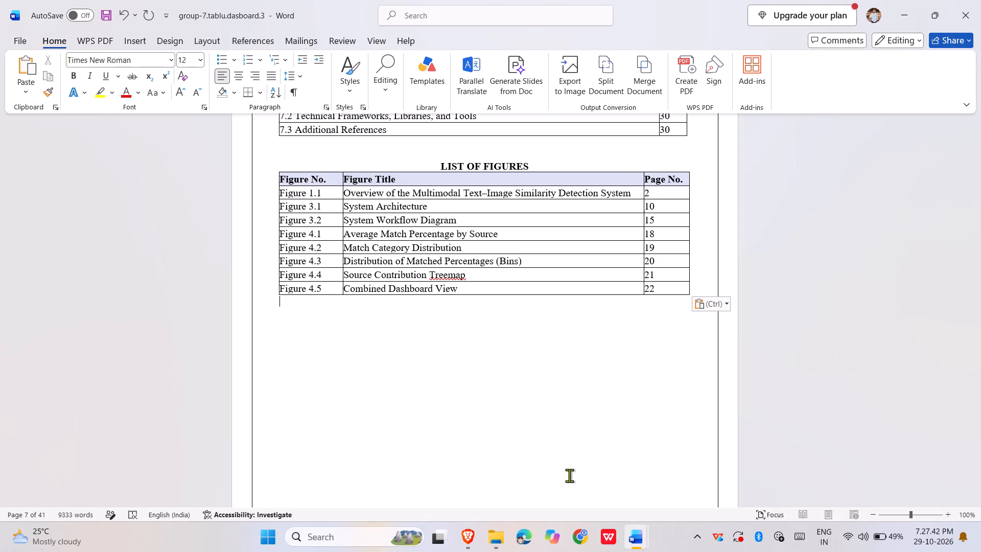
Insert four more blank lines between the contents table and the LIST OF FIGURES heading.
{"action": "scroll", "coordinate": [453, 435], "scroll_direction": "up", "scroll_amount": 1}
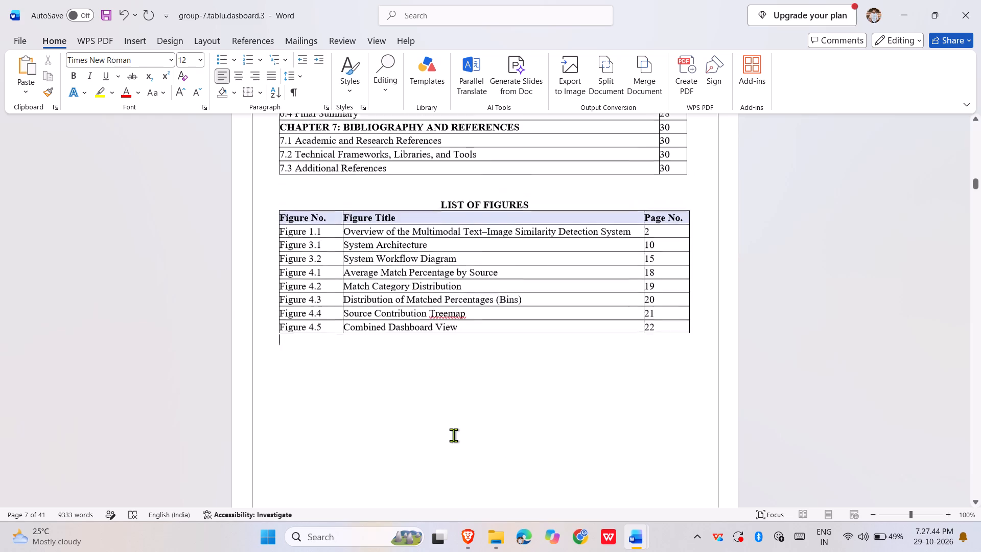
{"action": "scroll", "coordinate": [453, 435], "scroll_direction": "up", "scroll_amount": 3}
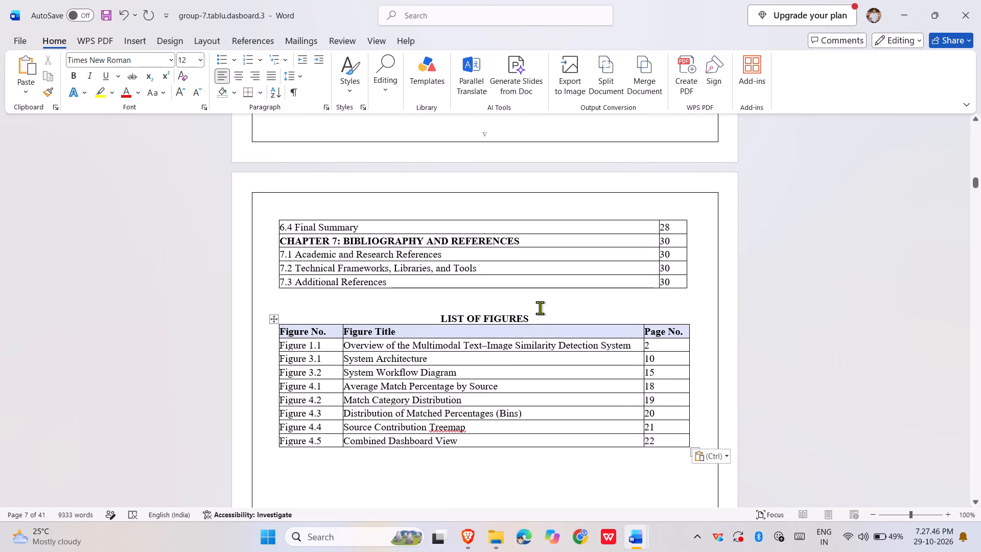
{"action": "left_click", "coordinate": [539, 303]}
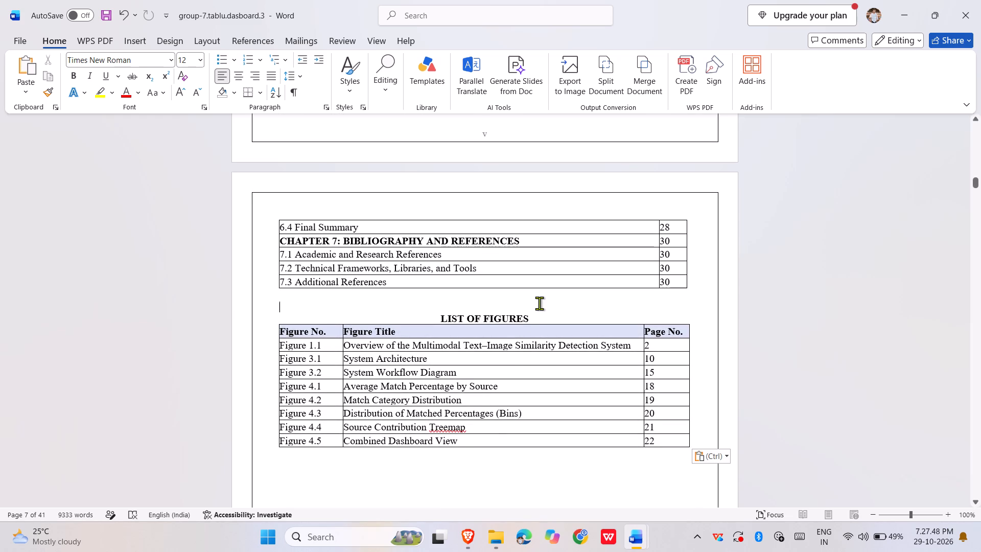
{"action": "key", "text": "Return"}
{"action": "key", "text": "Return"}
{"action": "key", "text": "Return"}
{"action": "key", "text": "Return"}
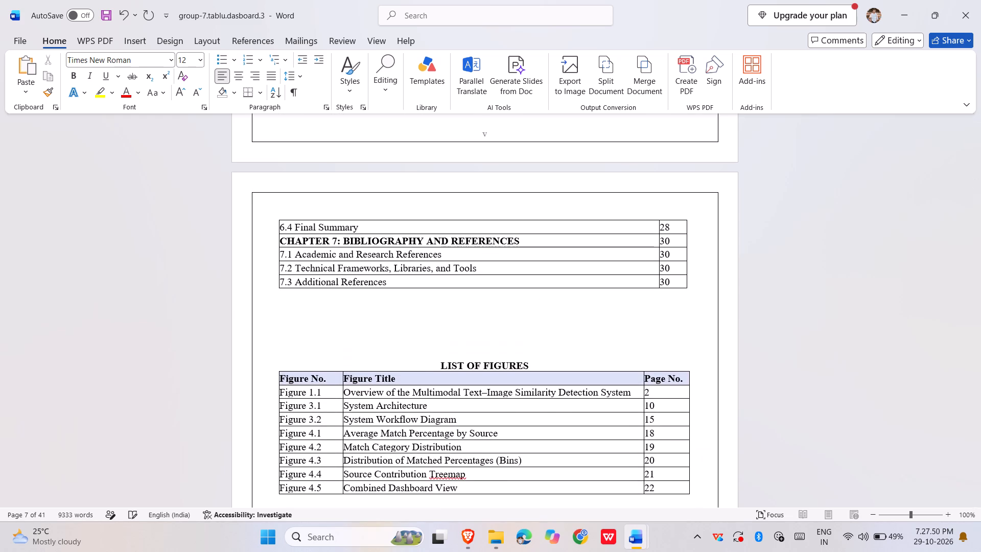
Delete the old dotted-leader contents entries, from BONAFIDE CERTIFICATE through 7.2 Technical Frameworks, Libraries, and Standards, located after the new figures table.
{"action": "scroll", "coordinate": [539, 303], "scroll_direction": "down", "scroll_amount": 17}
{"action": "scroll", "coordinate": [539, 303], "scroll_direction": "down", "scroll_amount": 16}
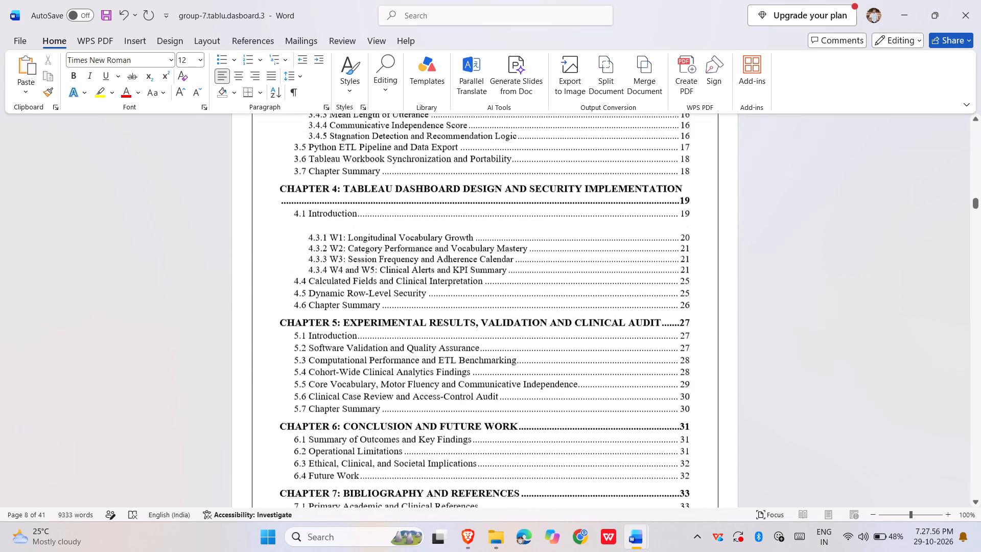
{"action": "scroll", "coordinate": [539, 303], "scroll_direction": "down", "scroll_amount": 7}
{"action": "scroll", "coordinate": [539, 303], "scroll_direction": "up", "scroll_amount": 4}
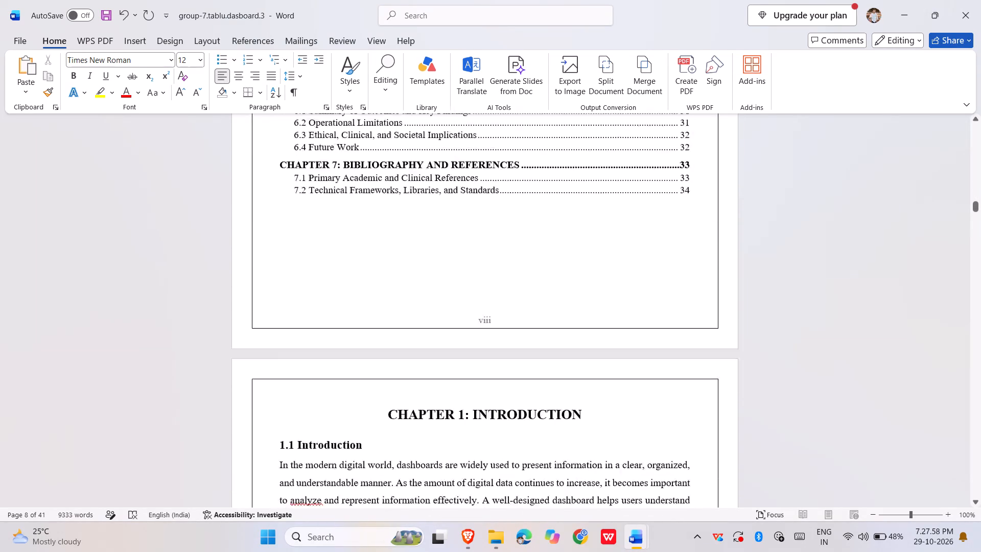
{"action": "scroll", "coordinate": [539, 303], "scroll_direction": "up", "scroll_amount": 8}
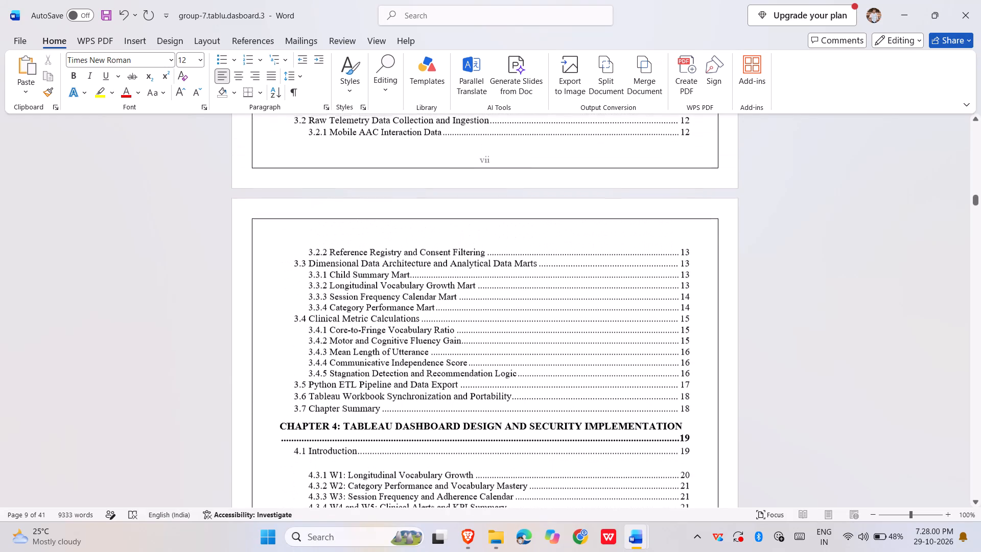
{"action": "scroll", "coordinate": [447, 256], "scroll_direction": "up", "scroll_amount": 5}
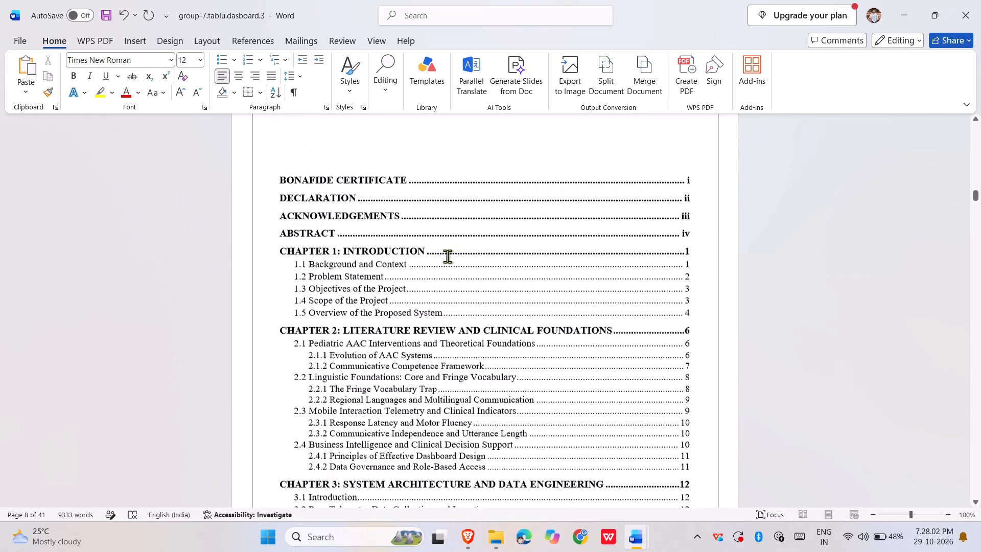
{"action": "scroll", "coordinate": [447, 256], "scroll_direction": "up", "scroll_amount": 3}
{"action": "left_click_drag", "start_coordinate": [277, 357], "coordinate": [536, 489]}
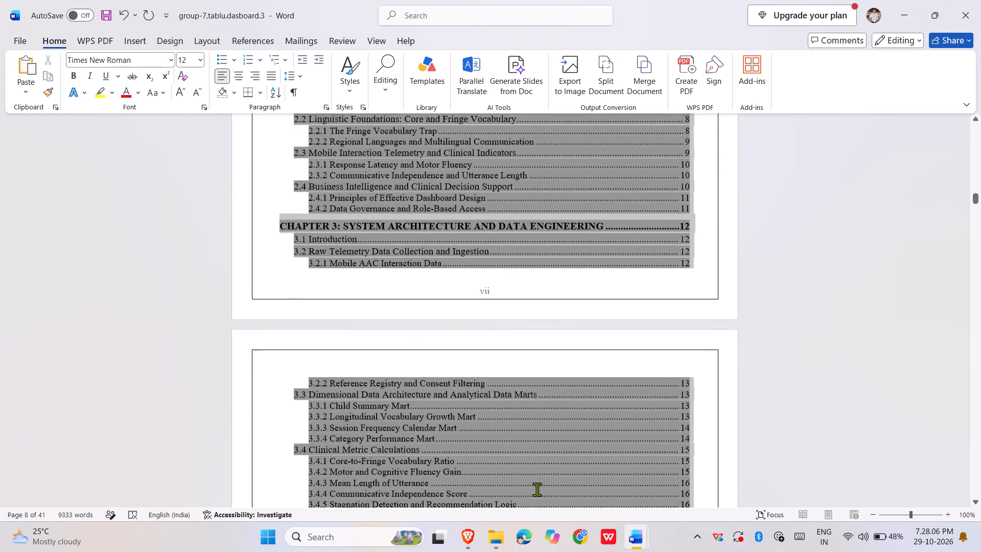
{"action": "left_click_drag", "start_coordinate": [536, 489], "coordinate": [568, 448]}
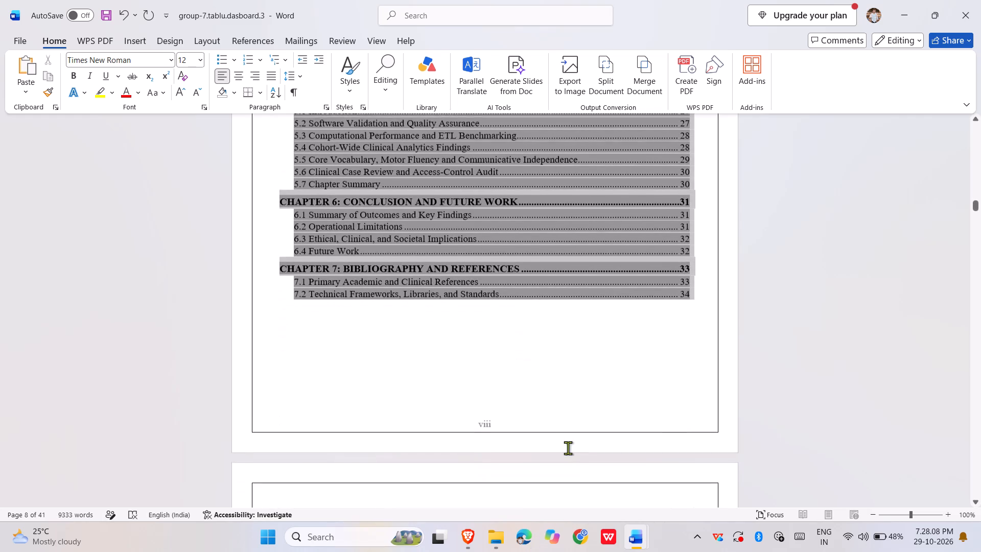
{"action": "left_click_drag", "start_coordinate": [568, 448], "coordinate": [591, 394]}
{"action": "key", "text": "BackSpace"}
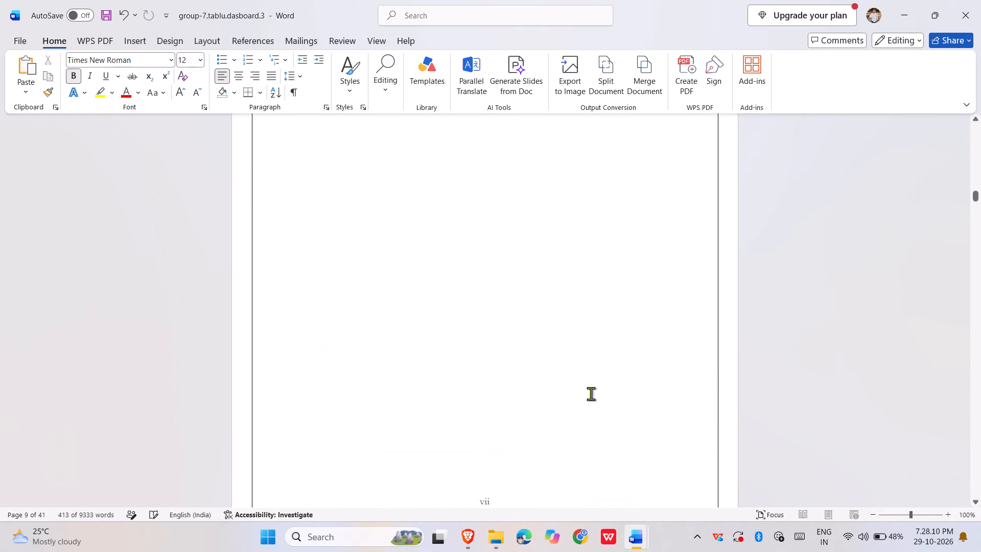
Remove the leftover blank lines and extra empty page between the figures table and the CHAPTER 1: INTRODUCTION page.
{"action": "scroll", "coordinate": [508, 341], "scroll_direction": "up", "scroll_amount": 17}
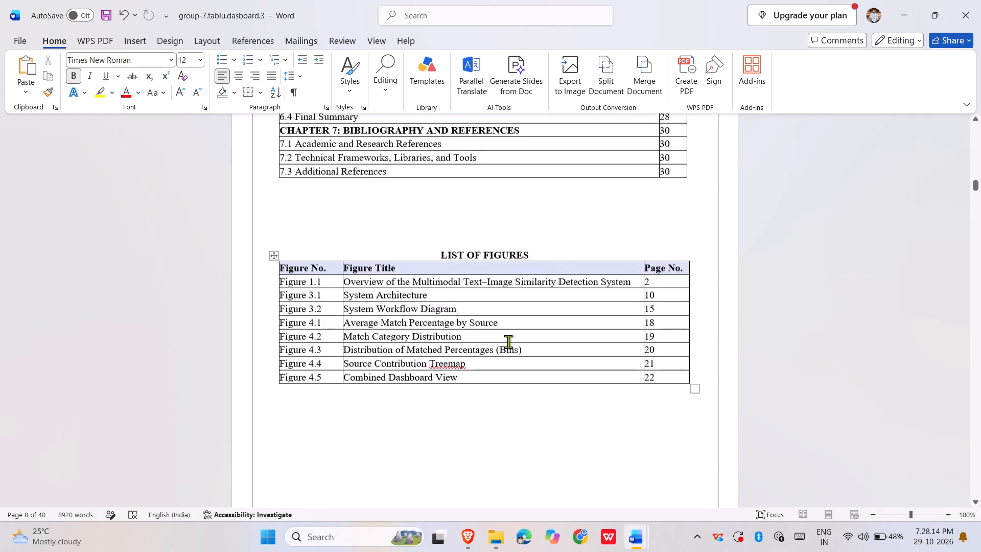
{"action": "scroll", "coordinate": [508, 341], "scroll_direction": "down", "scroll_amount": 17}
{"action": "scroll", "coordinate": [508, 341], "scroll_direction": "down", "scroll_amount": 5}
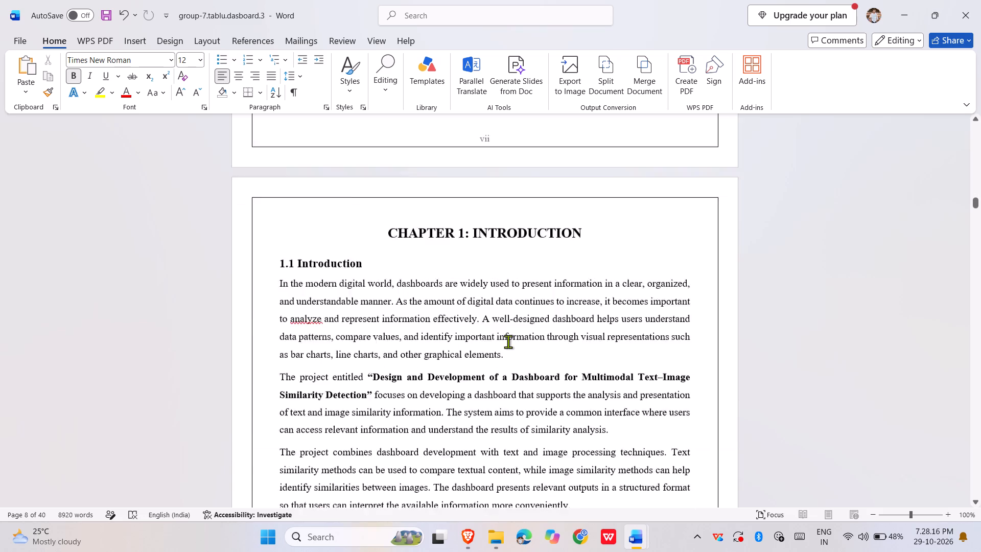
{"action": "scroll", "coordinate": [508, 341], "scroll_direction": "up", "scroll_amount": 9}
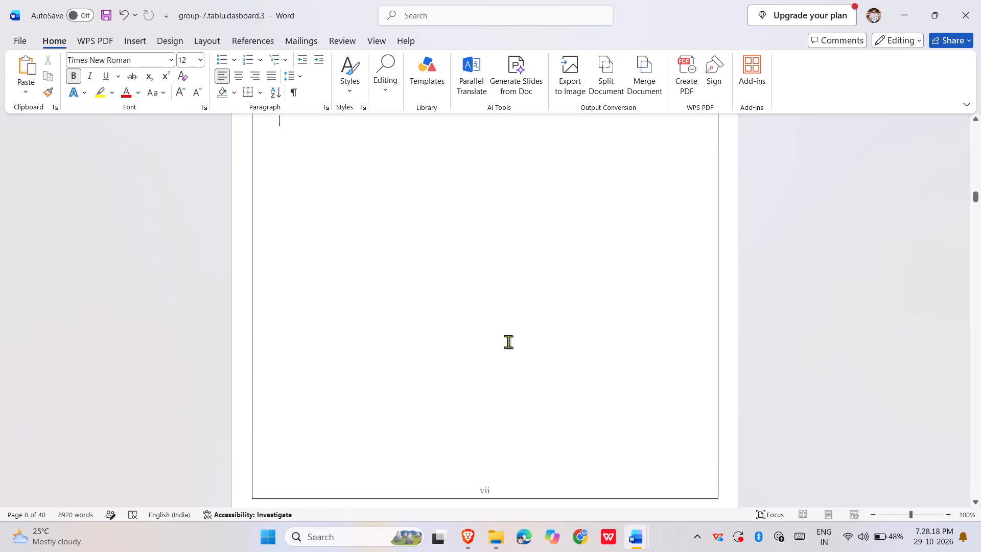
{"action": "scroll", "coordinate": [508, 341], "scroll_direction": "up", "scroll_amount": 3}
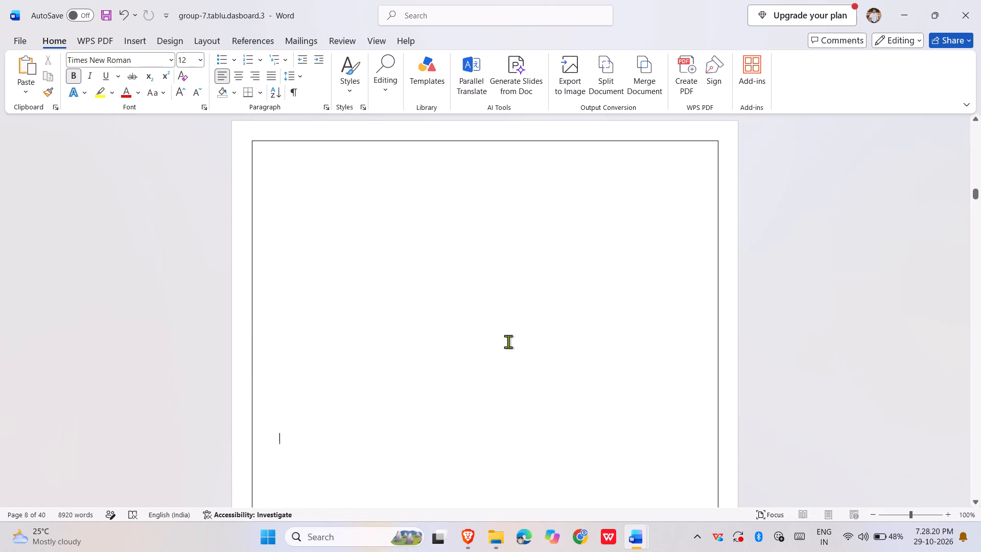
{"action": "key", "text": "BackSpace"}
{"action": "key", "text": "BackSpace"}
{"action": "key", "text": "BackSpace"}
{"action": "key", "text": "BackSpace"}
{"action": "key", "text": "BackSpace"}
{"action": "key", "text": "BackSpace"}
{"action": "key", "text": "BackSpace"}
{"action": "key", "text": "BackSpace"}
{"action": "key", "text": "BackSpace"}
{"action": "key", "text": "BackSpace"}
{"action": "key", "text": "BackSpace"}
{"action": "key", "text": "BackSpace"}
{"action": "key", "text": "BackSpace"}
{"action": "key", "text": "BackSpace"}
{"action": "key", "text": "BackSpace"}
{"action": "key", "text": "BackSpace"}
{"action": "key", "text": "BackSpace"}
{"action": "key", "text": "BackSpace"}
{"action": "key", "text": "BackSpace"}
{"action": "key", "text": "BackSpace"}
{"action": "key", "text": "BackSpace"}
{"action": "key", "text": "BackSpace"}
{"action": "key", "text": "BackSpace"}
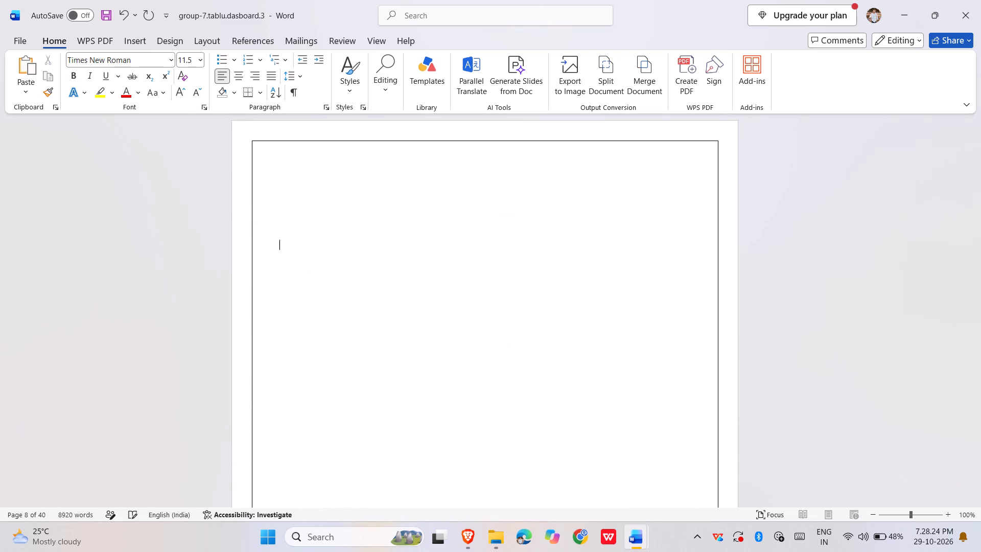
Insert one blank line between the LIST OF FIGURES heading and the figures table below it.
{"action": "scroll", "coordinate": [508, 341], "scroll_direction": "down", "scroll_amount": 3}
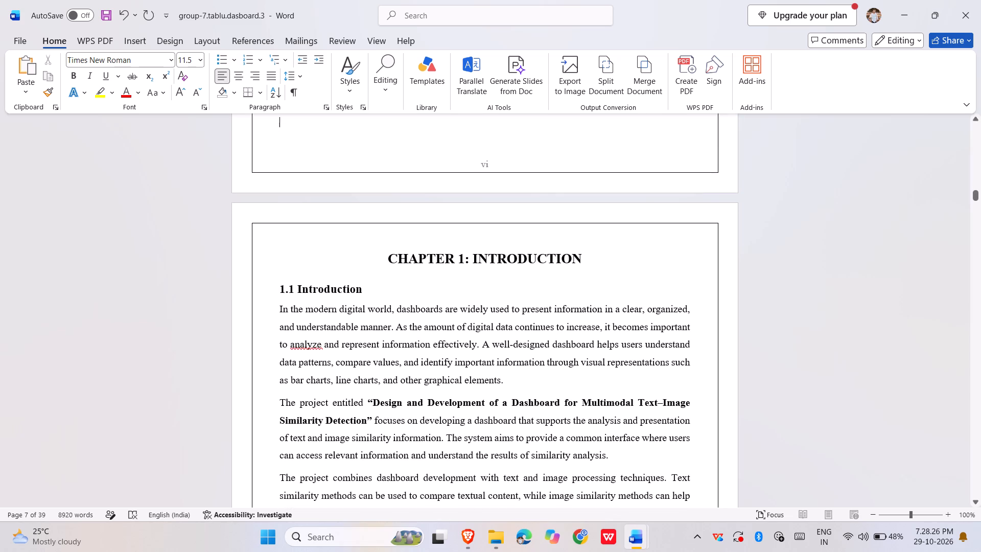
{"action": "scroll", "coordinate": [508, 341], "scroll_direction": "down", "scroll_amount": 8}
{"action": "scroll", "coordinate": [508, 341], "scroll_direction": "up", "scroll_amount": 9}
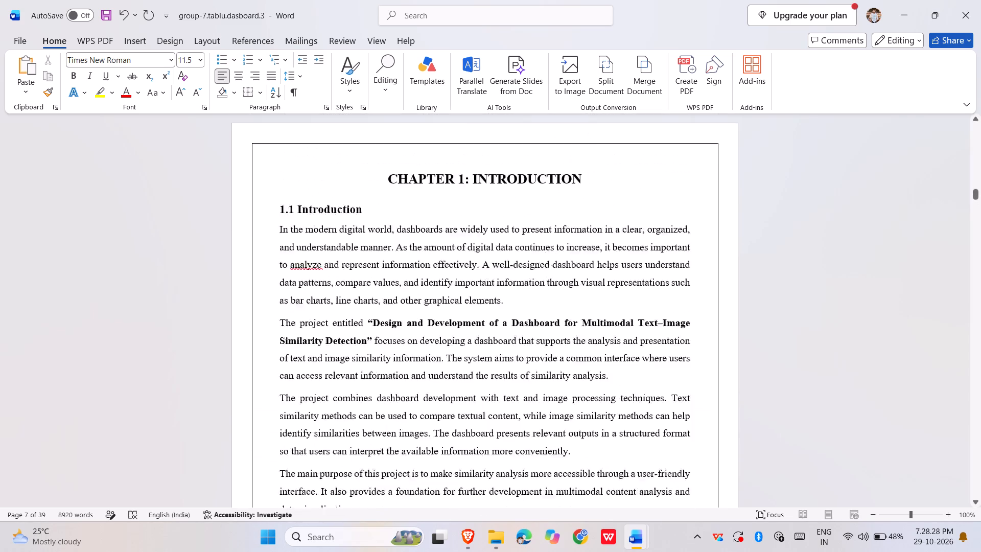
{"action": "scroll", "coordinate": [508, 341], "scroll_direction": "up", "scroll_amount": 9}
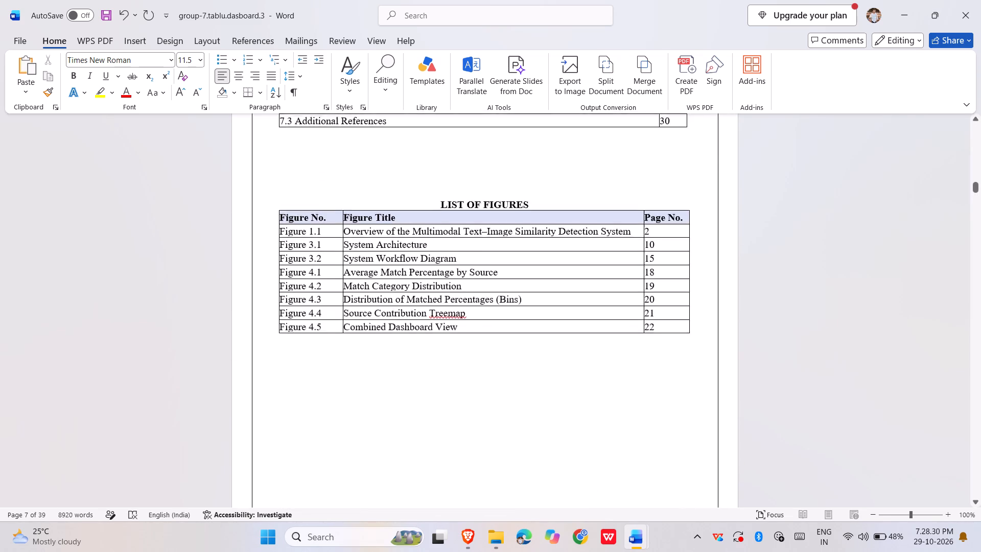
{"action": "scroll", "coordinate": [508, 341], "scroll_direction": "up", "scroll_amount": 1}
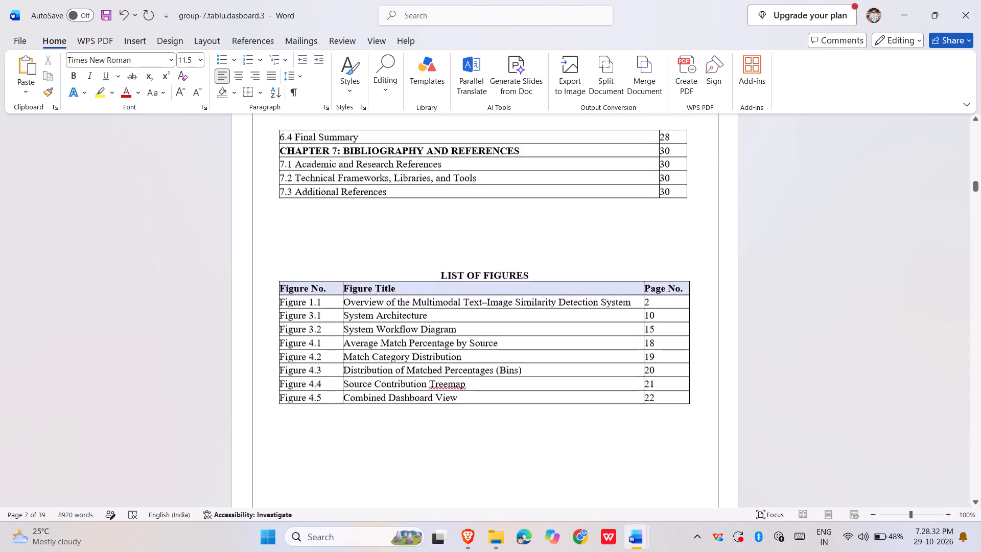
{"action": "scroll", "coordinate": [508, 341], "scroll_direction": "up", "scroll_amount": 1}
{"action": "left_click", "coordinate": [551, 355]}
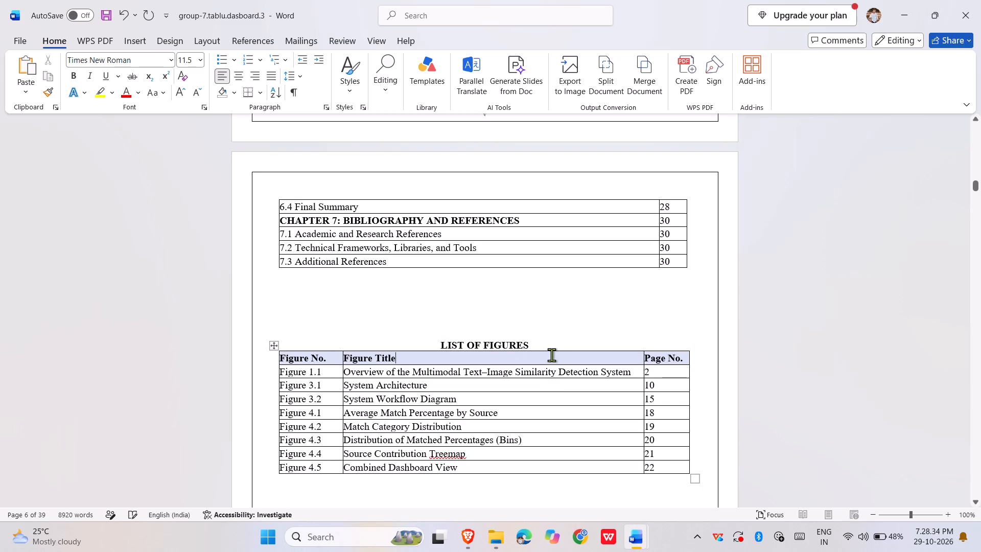
{"action": "left_click", "coordinate": [543, 334]}
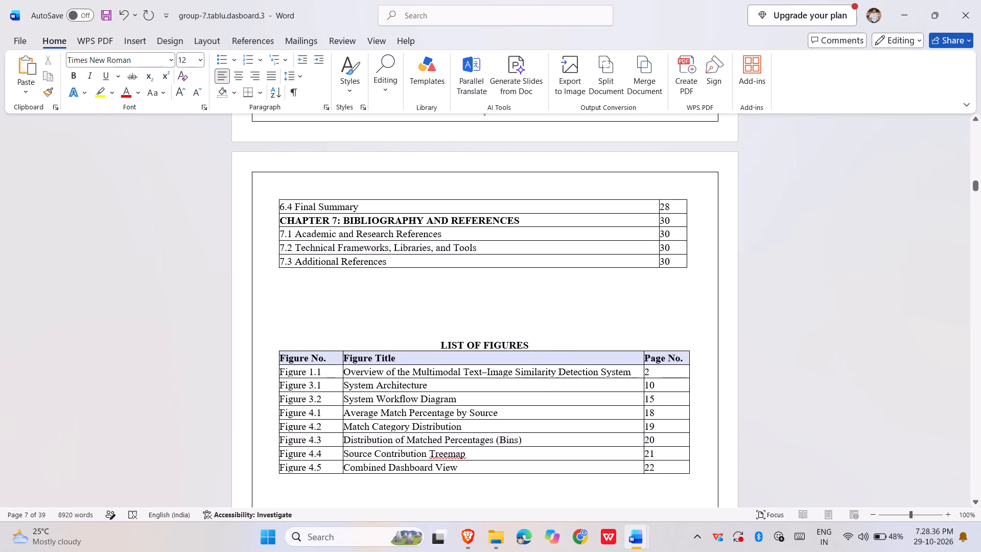
{"action": "left_click", "coordinate": [537, 335]}
{"action": "left_click", "coordinate": [529, 343]}
{"action": "key", "text": "Return"}
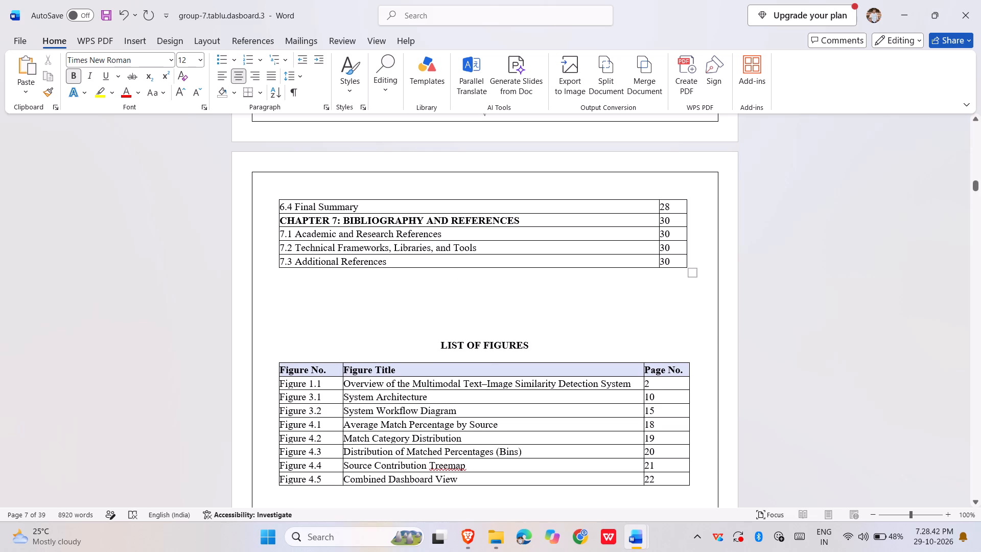
Set the LIST OF FIGURES heading's font size to 16, in keeping with the TABLE OF CONTENTS heading.
{"action": "scroll", "coordinate": [455, 268], "scroll_direction": "up", "scroll_amount": 11}
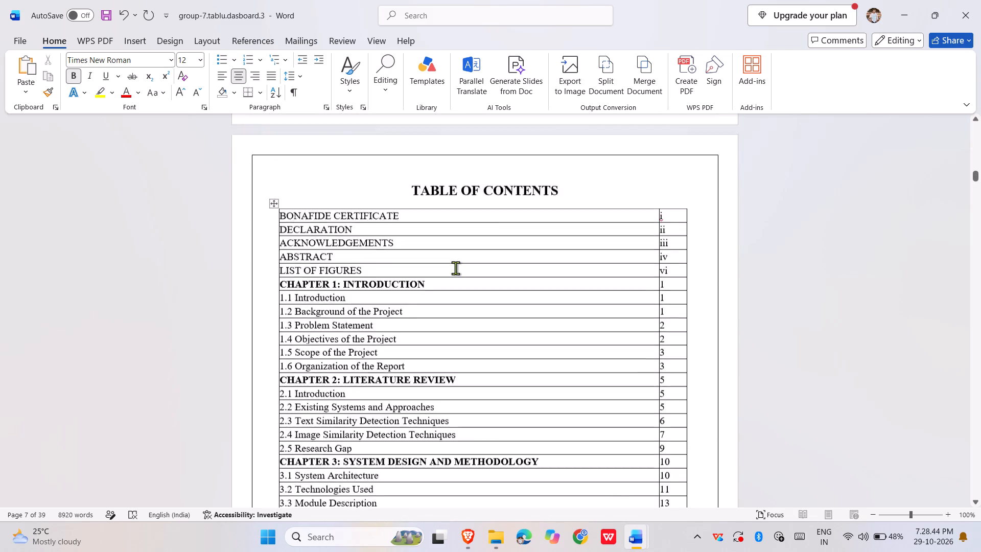
{"action": "scroll", "coordinate": [455, 268], "scroll_direction": "up", "scroll_amount": 1}
{"action": "scroll", "coordinate": [455, 268], "scroll_direction": "down", "scroll_amount": 7}
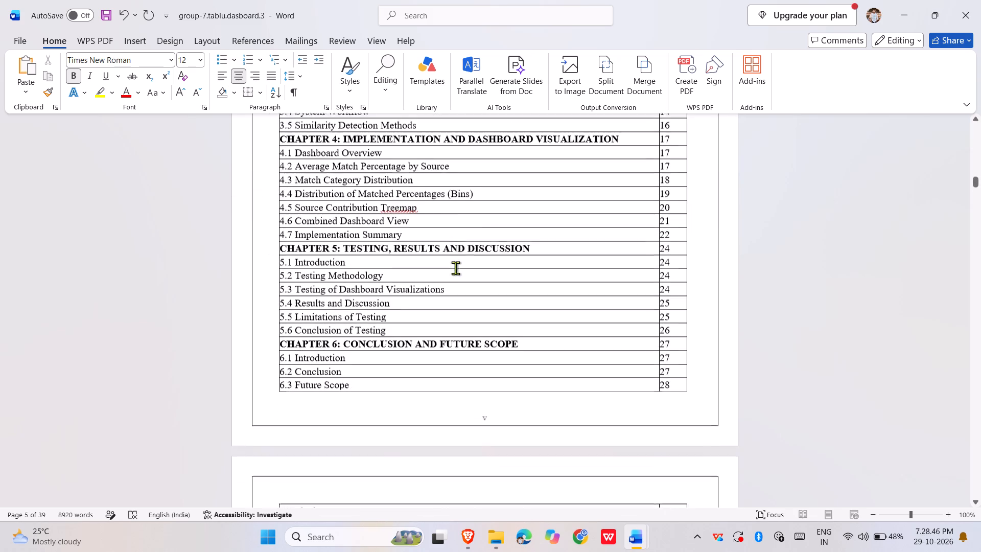
{"action": "scroll", "coordinate": [455, 268], "scroll_direction": "down", "scroll_amount": 5}
{"action": "left_click_drag", "start_coordinate": [439, 303], "coordinate": [528, 303]}
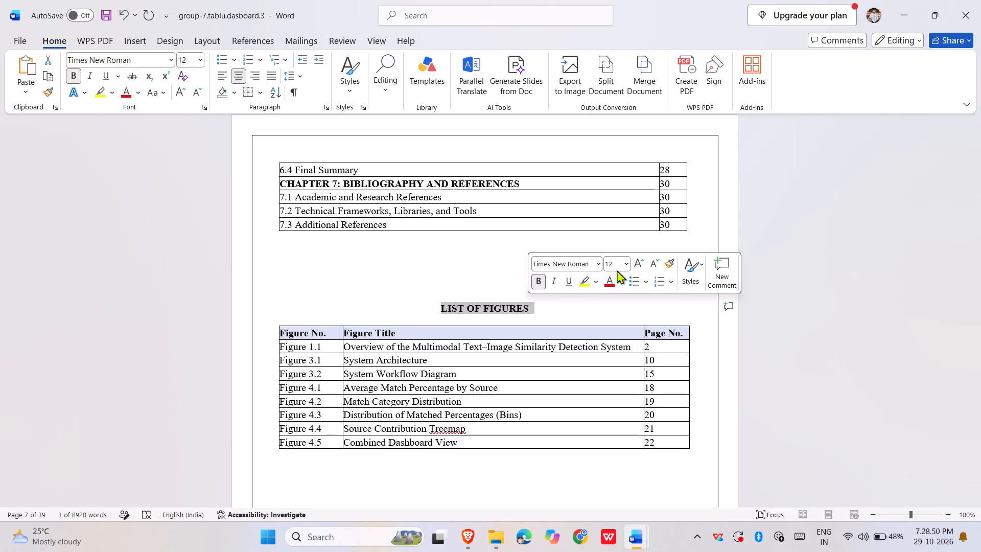
{"action": "left_click", "coordinate": [624, 265]}
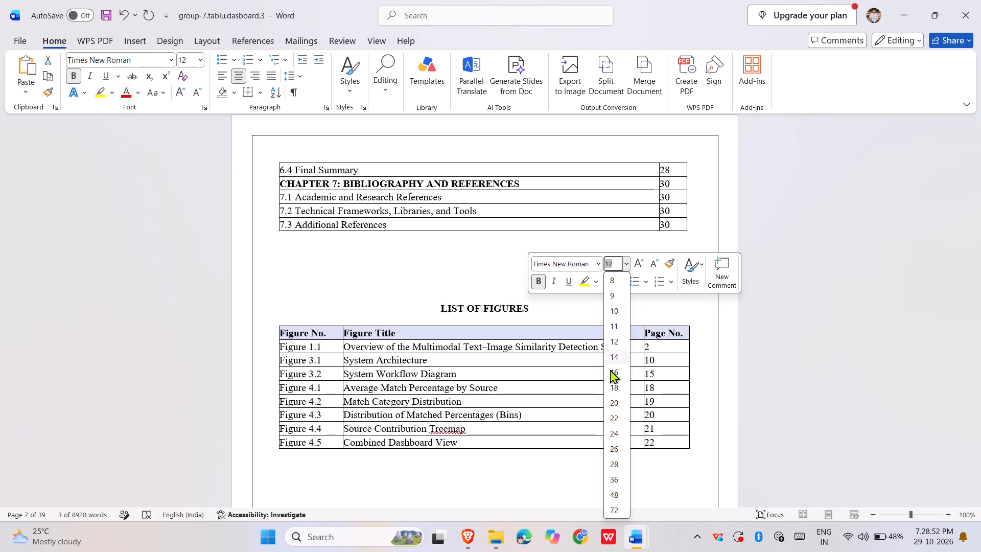
{"action": "left_click", "coordinate": [615, 372]}
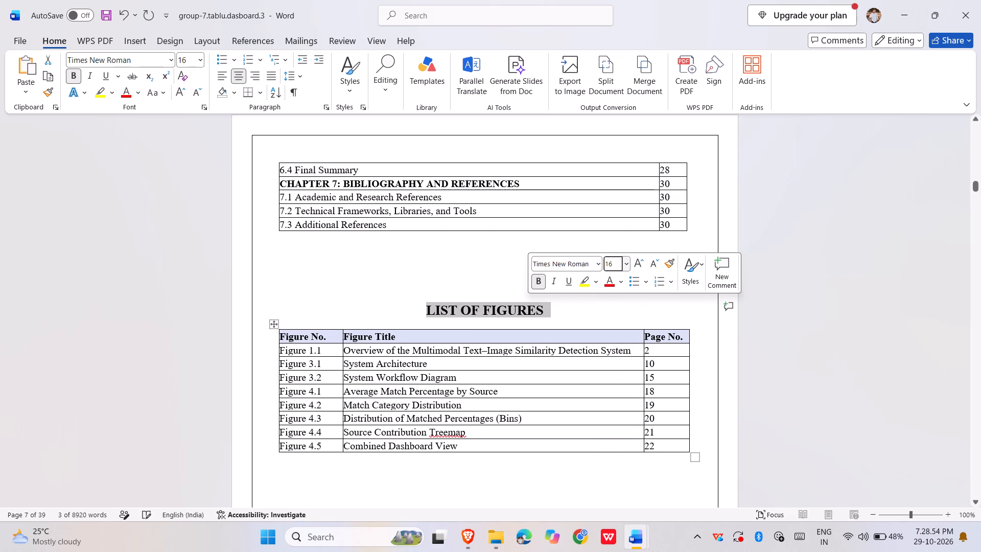
{"action": "left_click", "coordinate": [365, 308]}
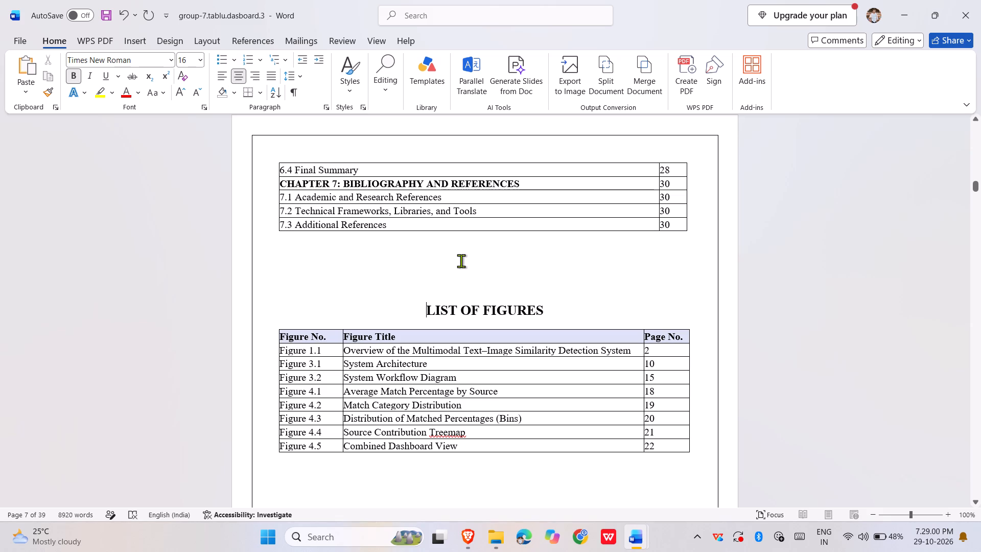
Set the page number of the 6.4 Final Summary entry in the contents table to 29.
{"action": "scroll", "coordinate": [461, 261], "scroll_direction": "up", "scroll_amount": 1}
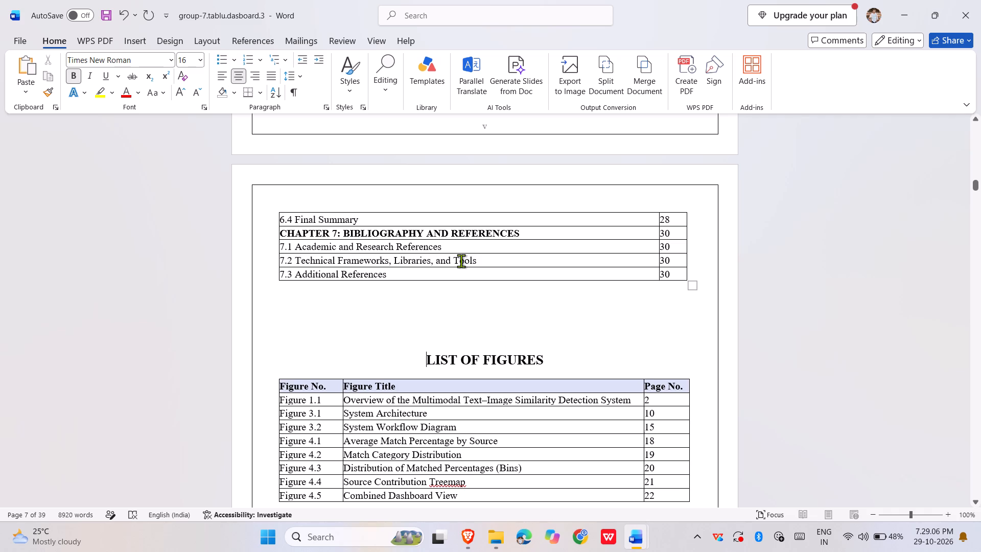
{"action": "scroll", "coordinate": [461, 261], "scroll_direction": "up", "scroll_amount": 4}
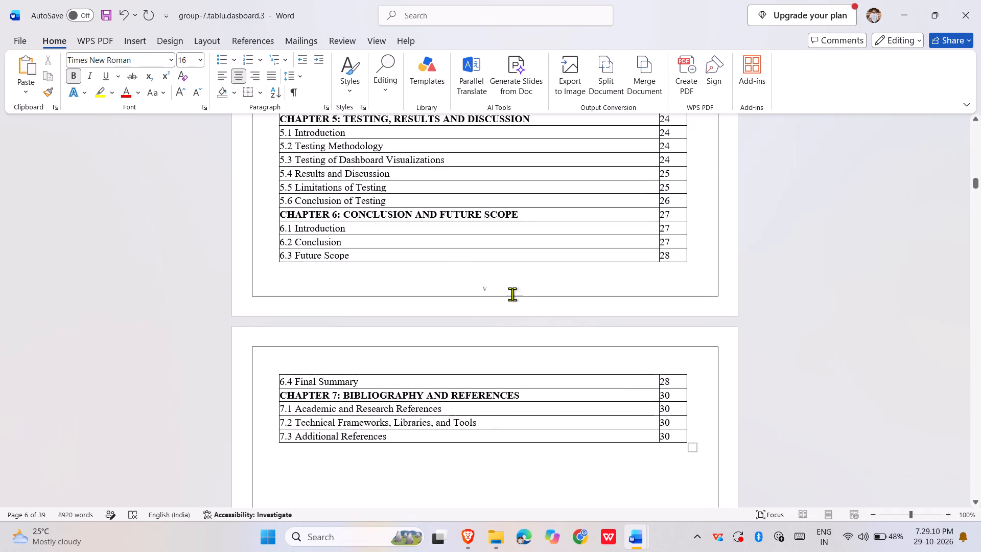
{"action": "left_click", "coordinate": [679, 381]}
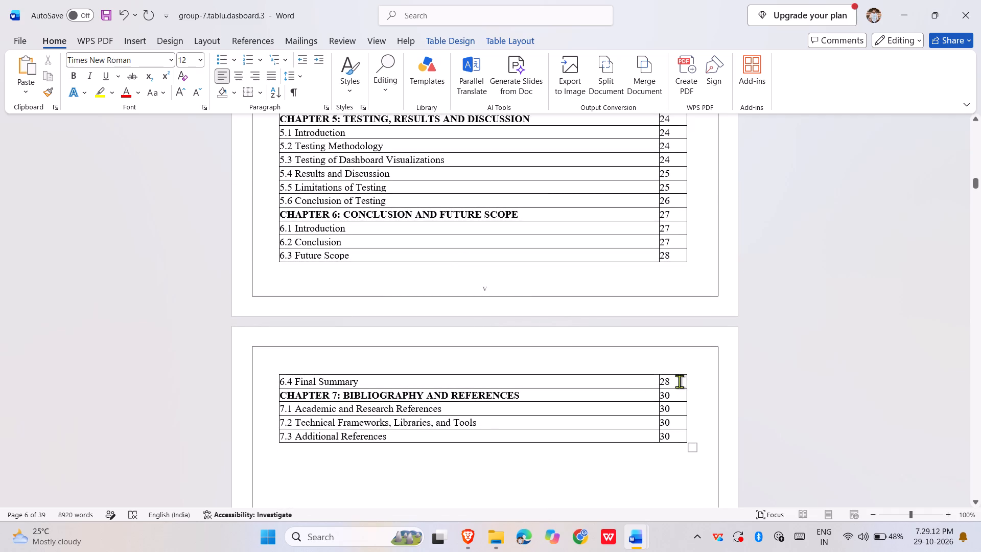
{"action": "key", "text": "BackSpace"}
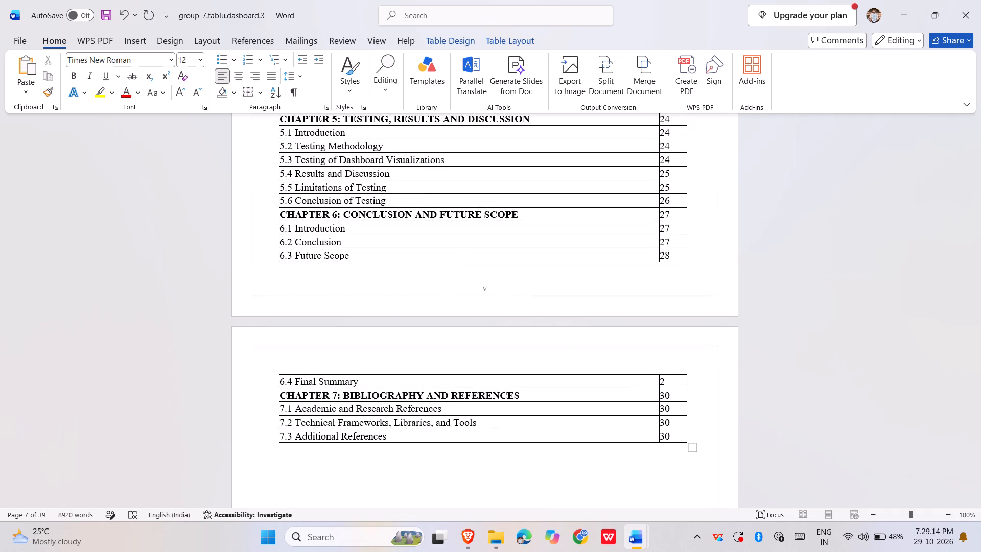
{"action": "key", "text": "9"}
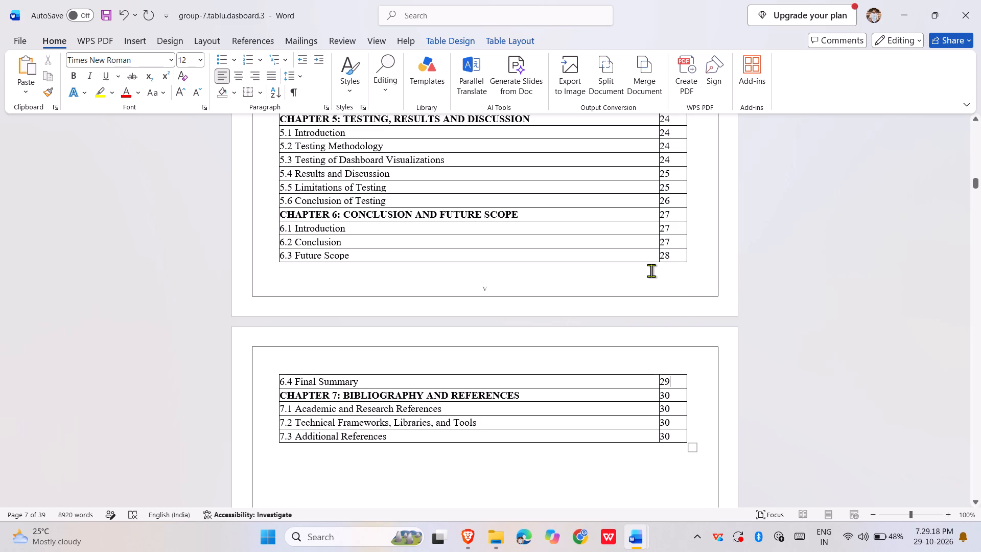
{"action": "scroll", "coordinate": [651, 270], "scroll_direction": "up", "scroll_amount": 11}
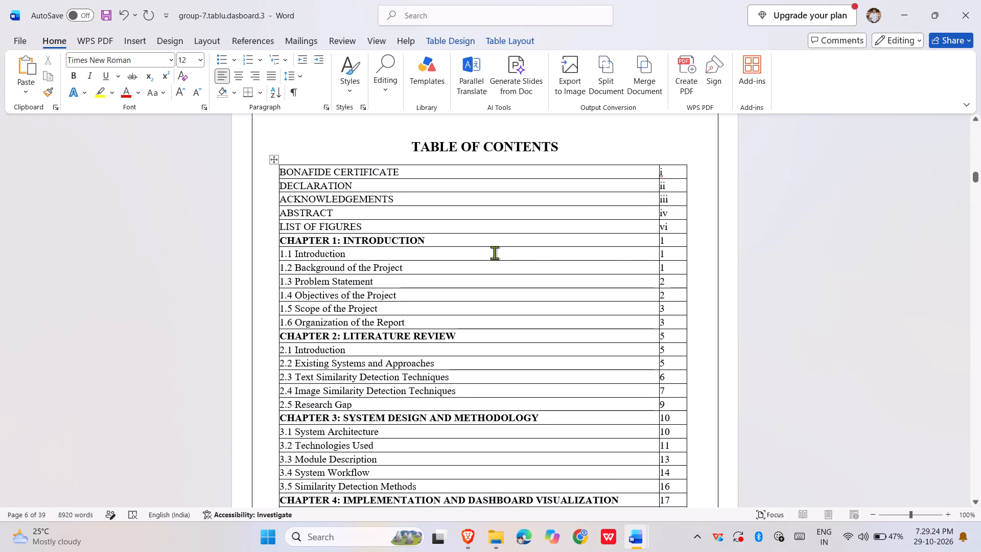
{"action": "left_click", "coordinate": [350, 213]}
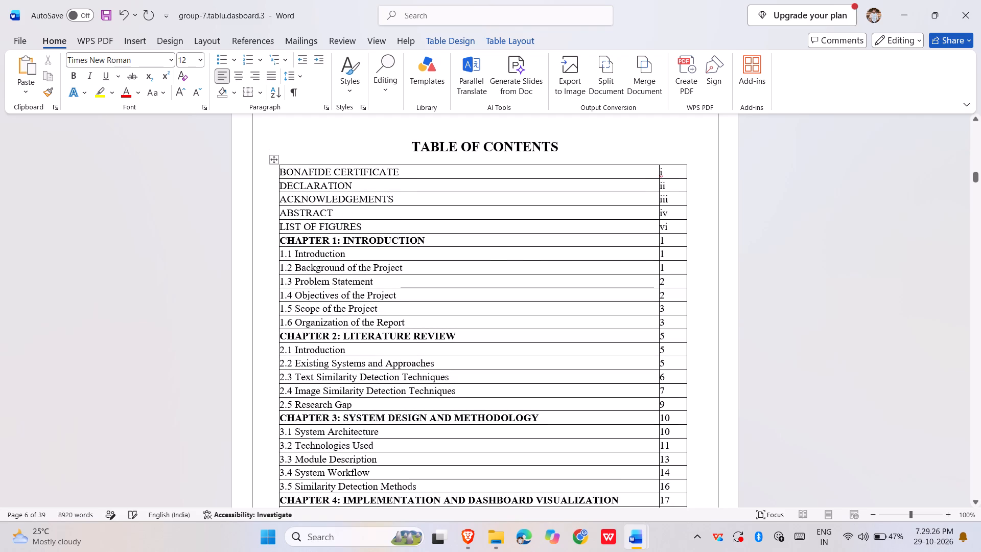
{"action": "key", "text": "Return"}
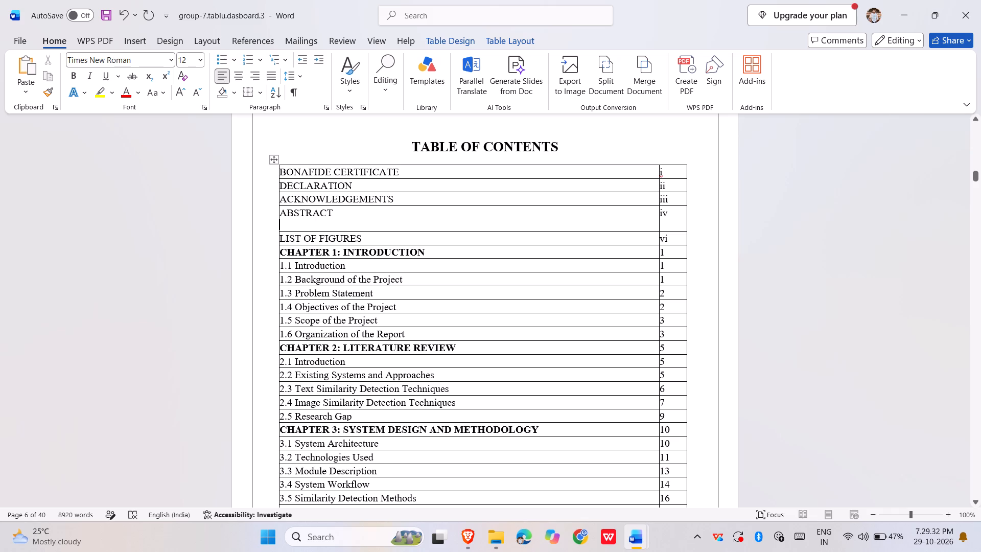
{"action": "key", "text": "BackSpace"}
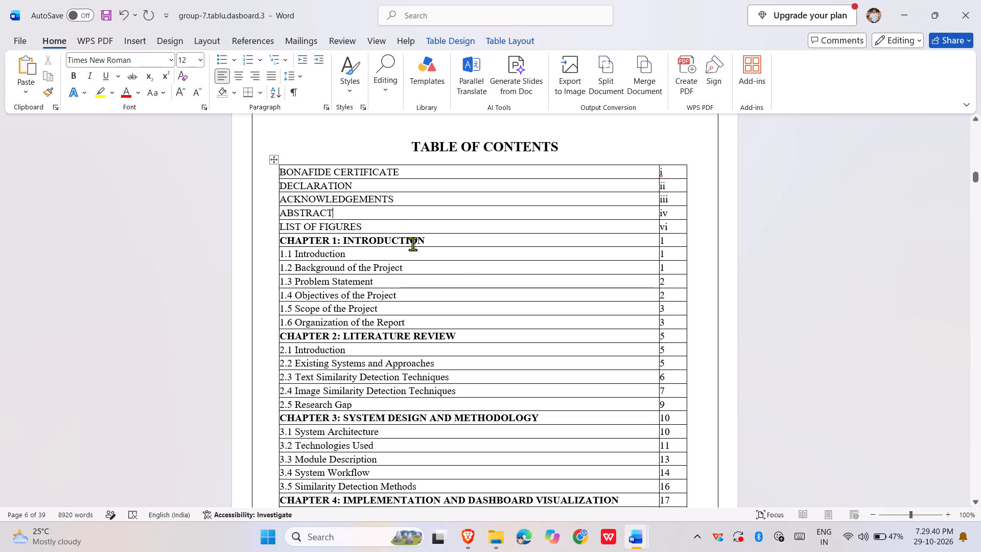
Reword the LIST OF FIGURES entry in the contents table as LIST OF CONTENTS.
{"action": "left_click", "coordinate": [378, 230]}
{"action": "key", "text": "BackSpace"}
{"action": "key", "text": "BackSpace"}
{"action": "key", "text": "BackSpace"}
{"action": "key", "text": "BackSpace"}
{"action": "key", "text": "BackSpace"}
{"action": "key", "text": "BackSpace"}
{"action": "key", "text": "BackSpace"}
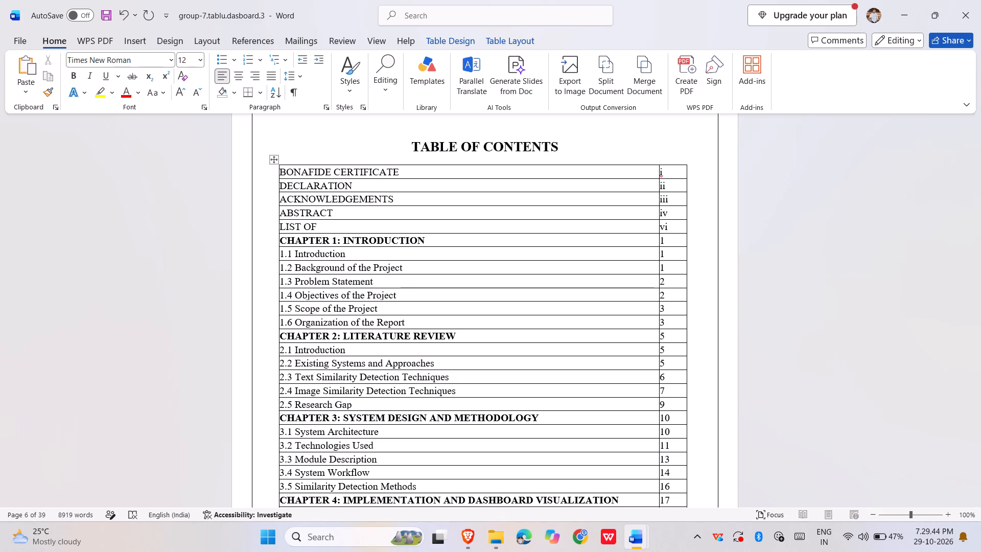
{"action": "type", "text": "CO"}
{"action": "type", "text": "NTENT"}
{"action": "key", "text": "s"}
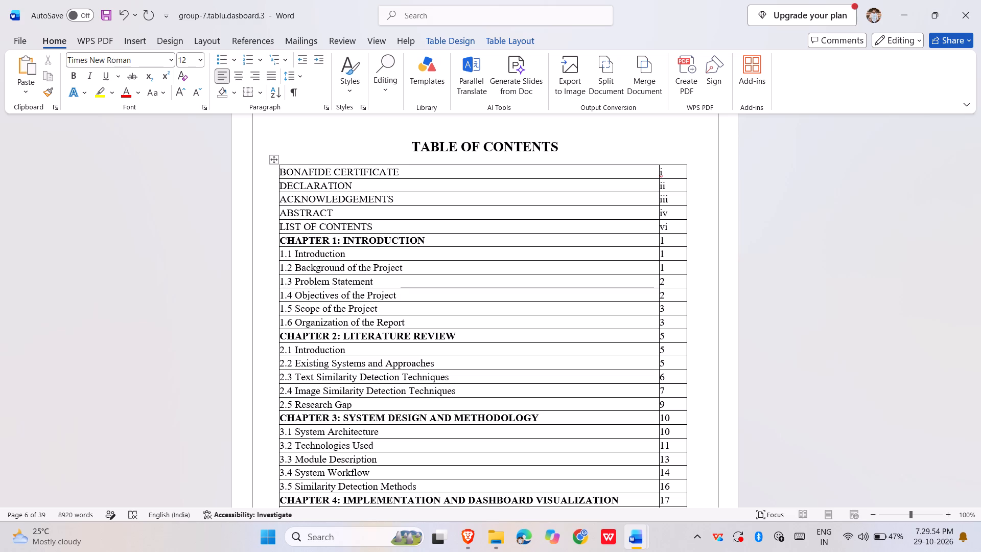
Set the page number of the LIST OF CONTENTS entry in the contents table to v.
{"action": "scroll", "coordinate": [378, 230], "scroll_direction": "down", "scroll_amount": 4}
{"action": "scroll", "coordinate": [378, 230], "scroll_direction": "right", "scroll_amount": 1}
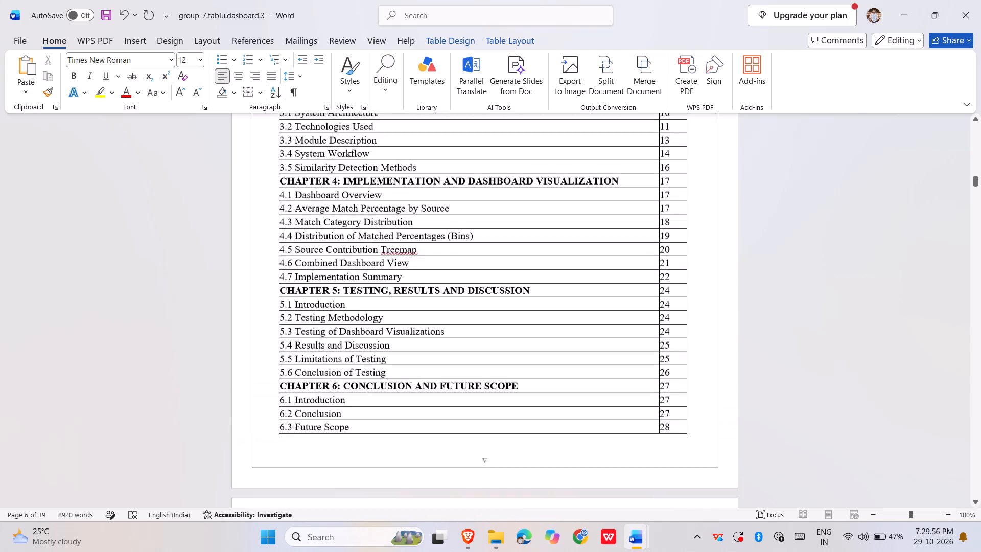
{"action": "scroll", "coordinate": [378, 230], "scroll_direction": "up", "scroll_amount": 6}
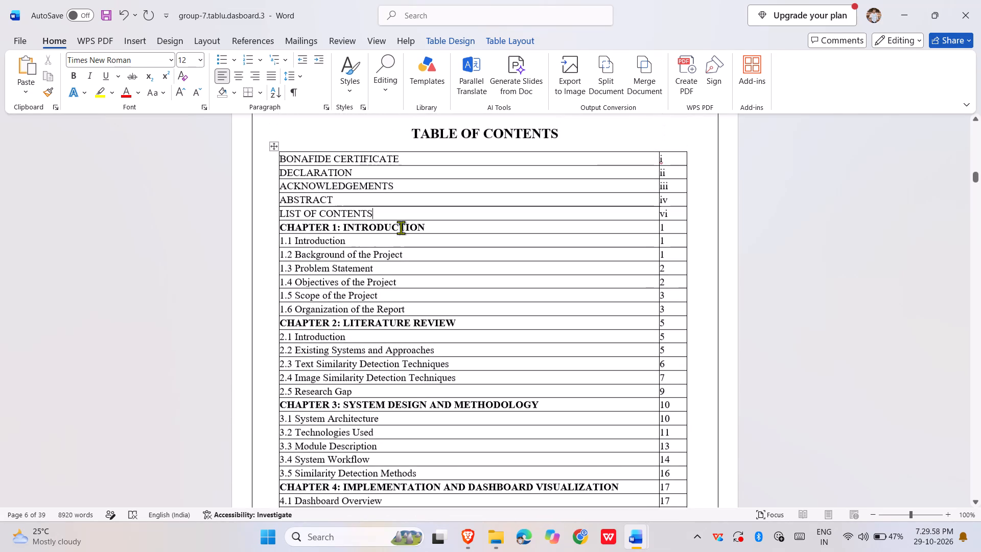
{"action": "left_click", "coordinate": [675, 215]}
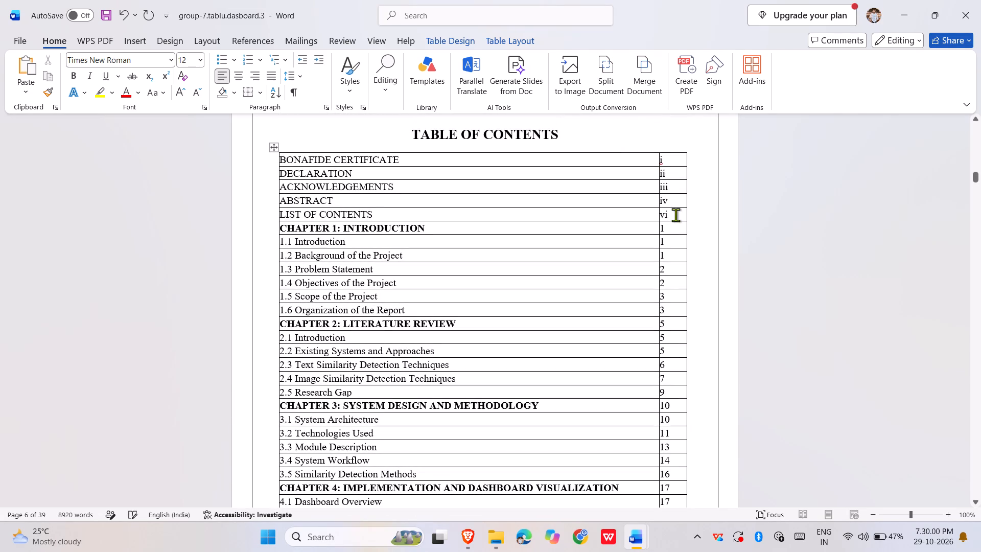
{"action": "key", "text": "BackSpace"}
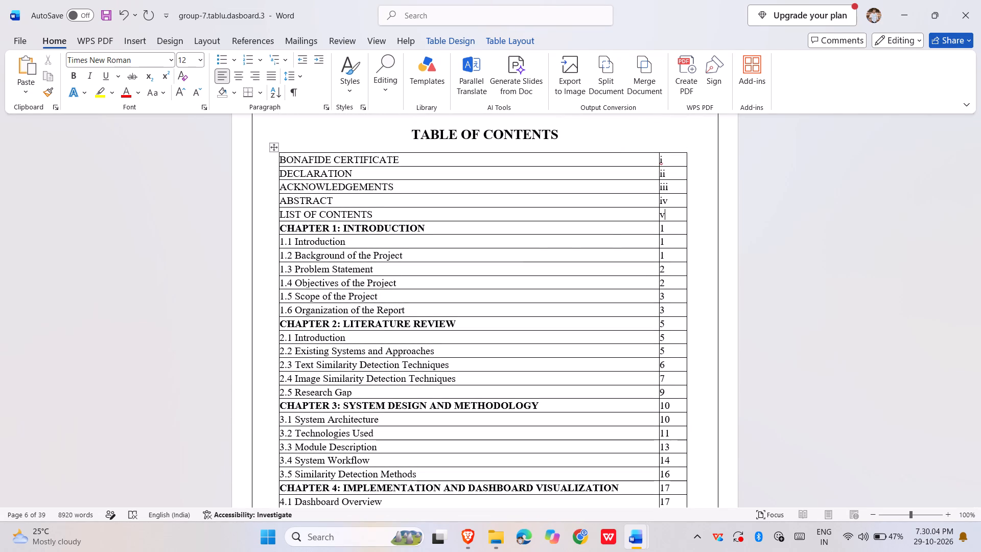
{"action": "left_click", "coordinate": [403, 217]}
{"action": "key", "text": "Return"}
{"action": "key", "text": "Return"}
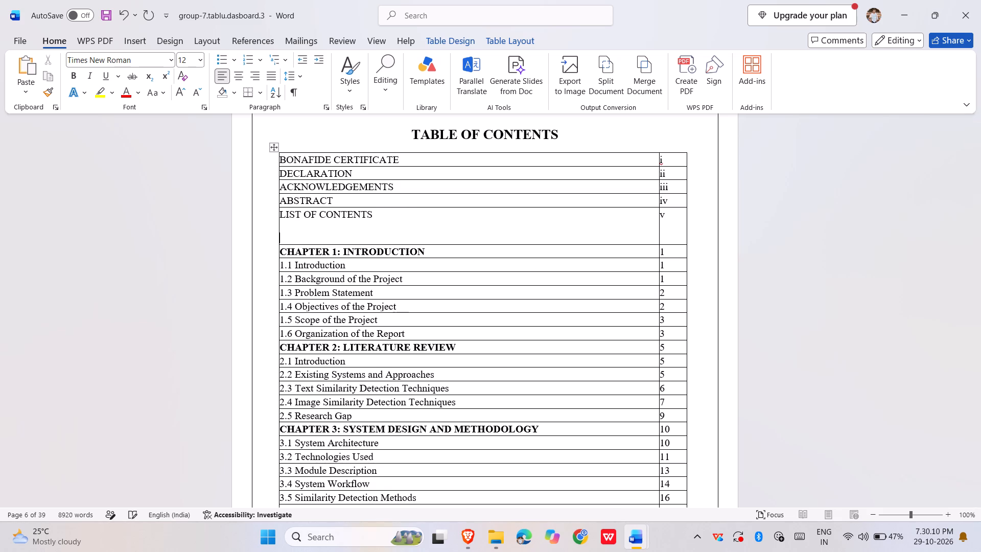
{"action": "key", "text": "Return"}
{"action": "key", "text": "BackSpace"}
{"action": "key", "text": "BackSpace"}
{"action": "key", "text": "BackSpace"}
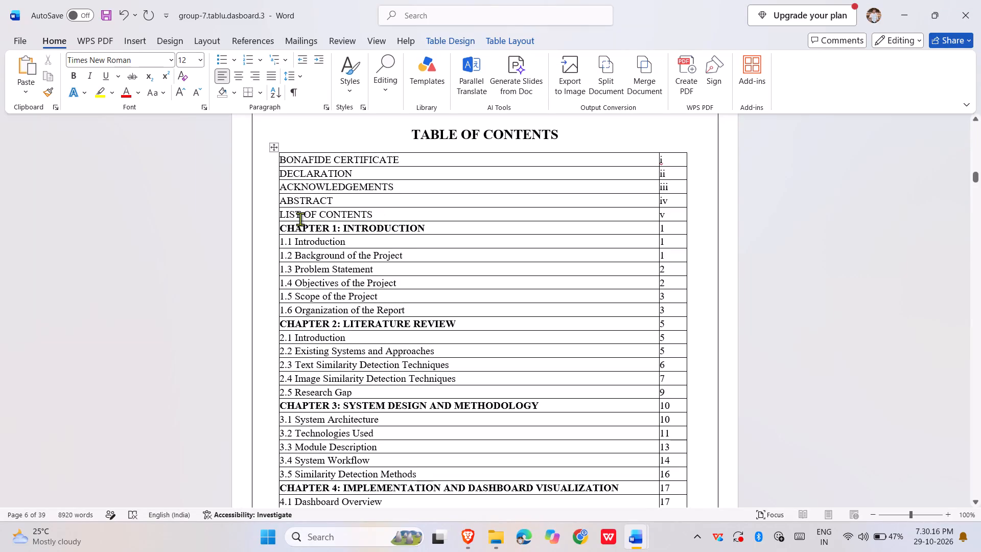
Insert an empty row between the LIST OF CONTENTS and CHAPTER 1: INTRODUCTION rows of the contents table.
{"action": "left_click", "coordinate": [273, 224]}
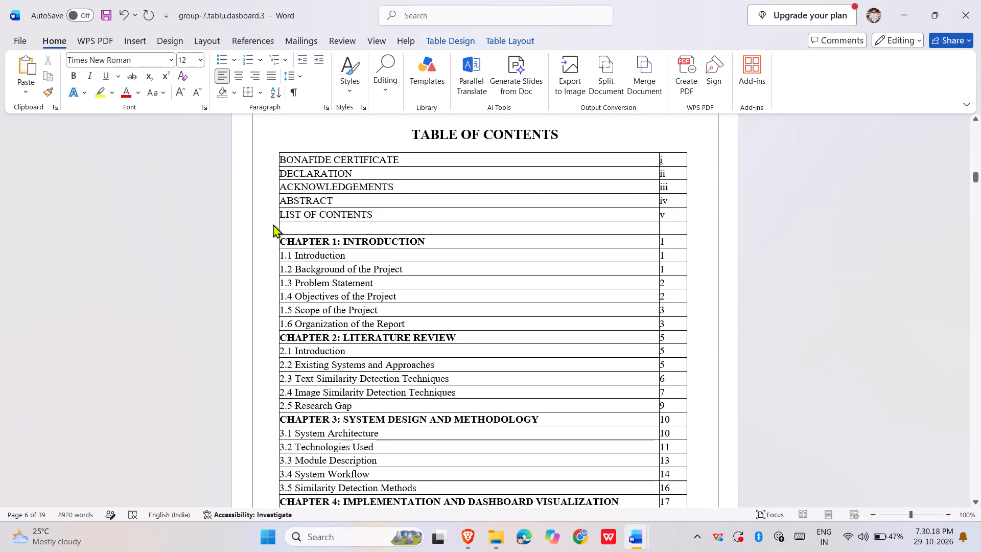
{"action": "left_click", "coordinate": [295, 226]}
{"action": "left_click", "coordinate": [302, 216]}
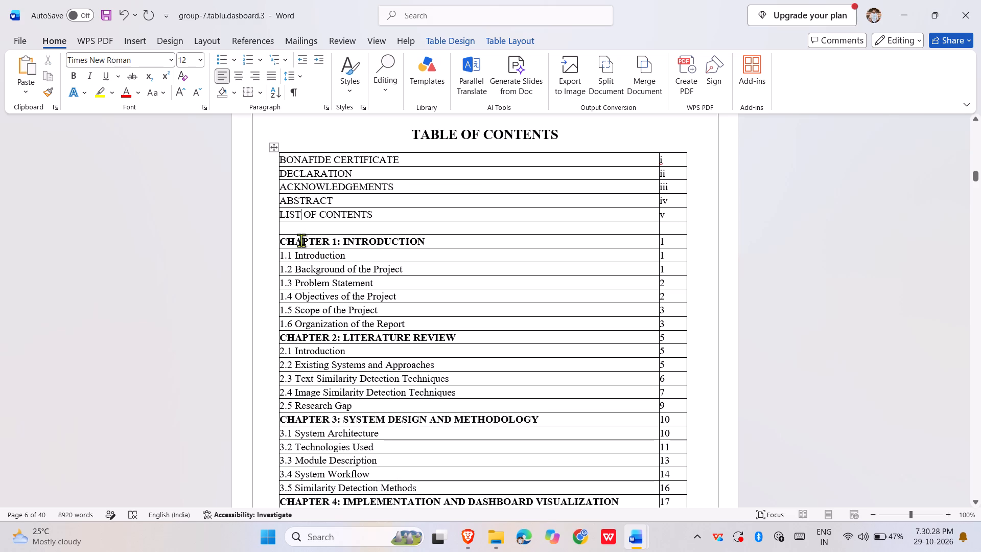
{"action": "scroll", "coordinate": [301, 240], "scroll_direction": "up", "scroll_amount": 9}
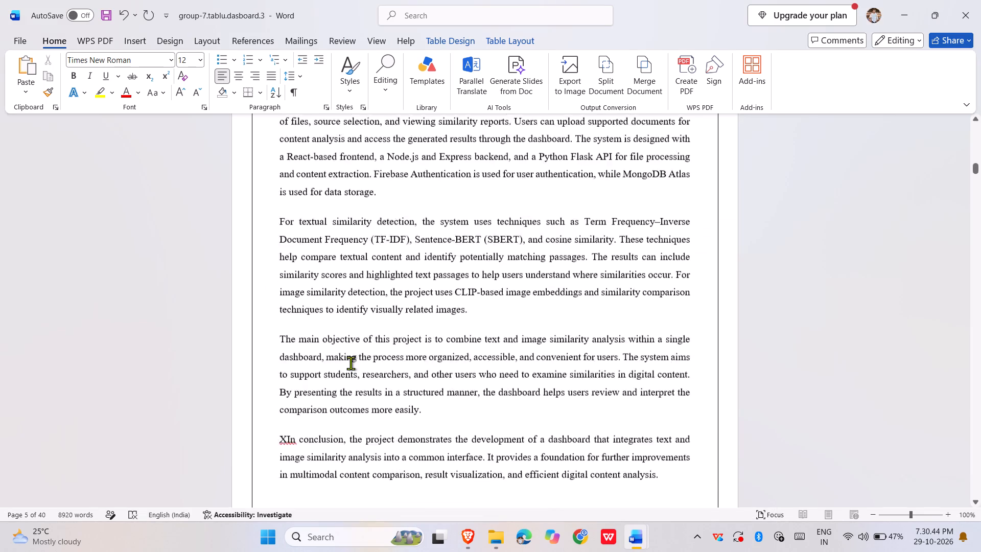
{"action": "scroll", "coordinate": [351, 363], "scroll_direction": "up", "scroll_amount": 3}
{"action": "scroll", "coordinate": [351, 363], "scroll_direction": "down", "scroll_amount": 13}
{"action": "scroll", "coordinate": [351, 363], "scroll_direction": "up", "scroll_amount": 3}
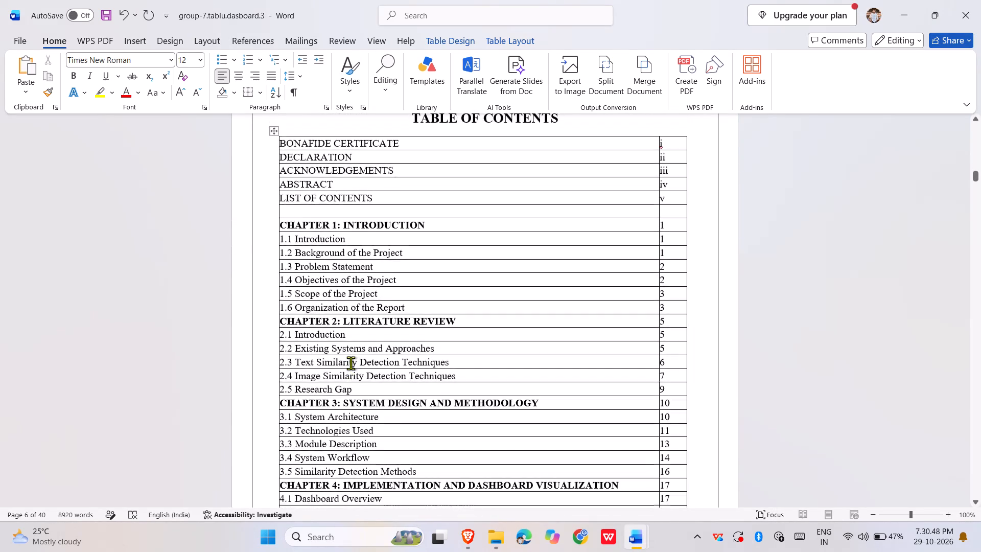
{"action": "scroll", "coordinate": [351, 363], "scroll_direction": "up", "scroll_amount": 1}
{"action": "scroll", "coordinate": [351, 363], "scroll_direction": "down", "scroll_amount": 4}
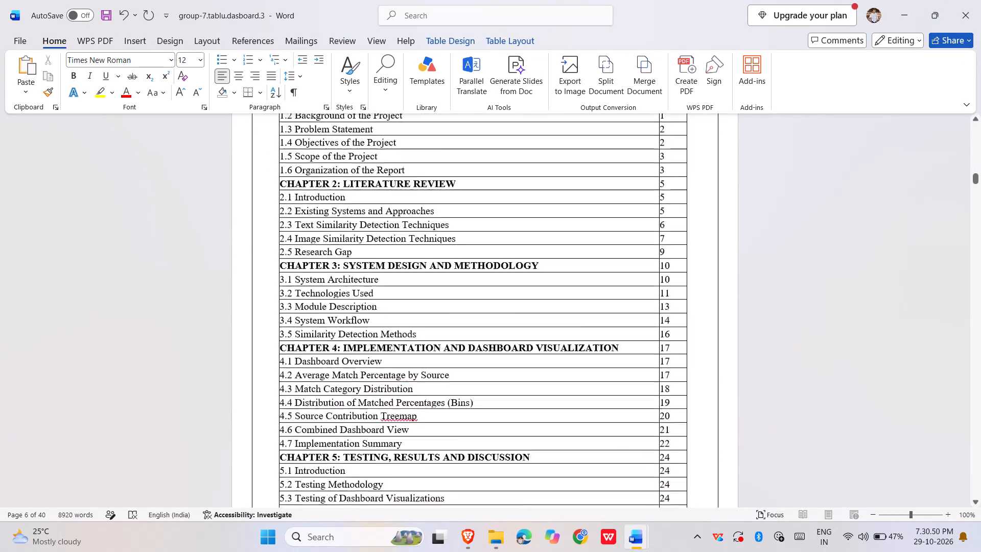
{"action": "scroll", "coordinate": [351, 363], "scroll_direction": "down", "scroll_amount": 5}
{"action": "scroll", "coordinate": [351, 363], "scroll_direction": "up", "scroll_amount": 4}
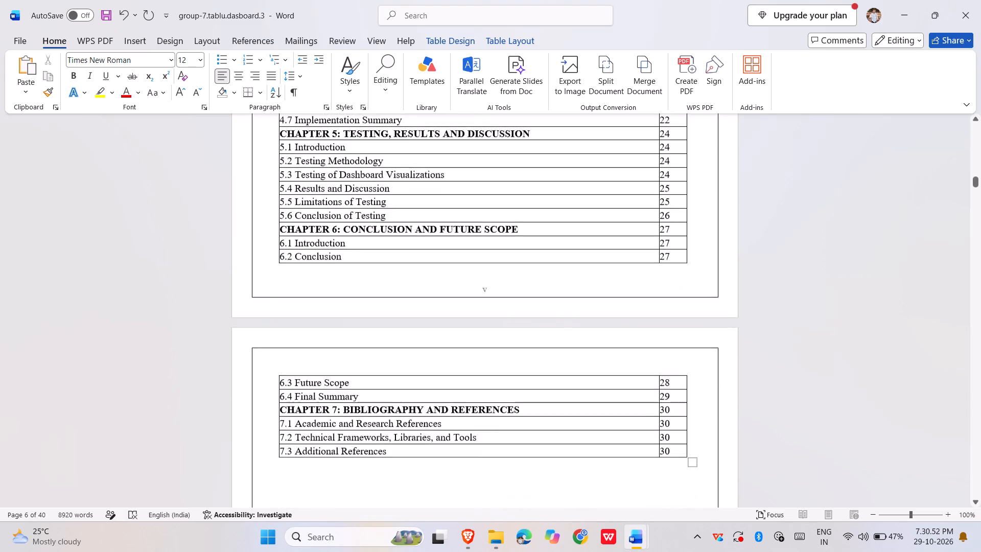
{"action": "scroll", "coordinate": [351, 363], "scroll_direction": "up", "scroll_amount": 6}
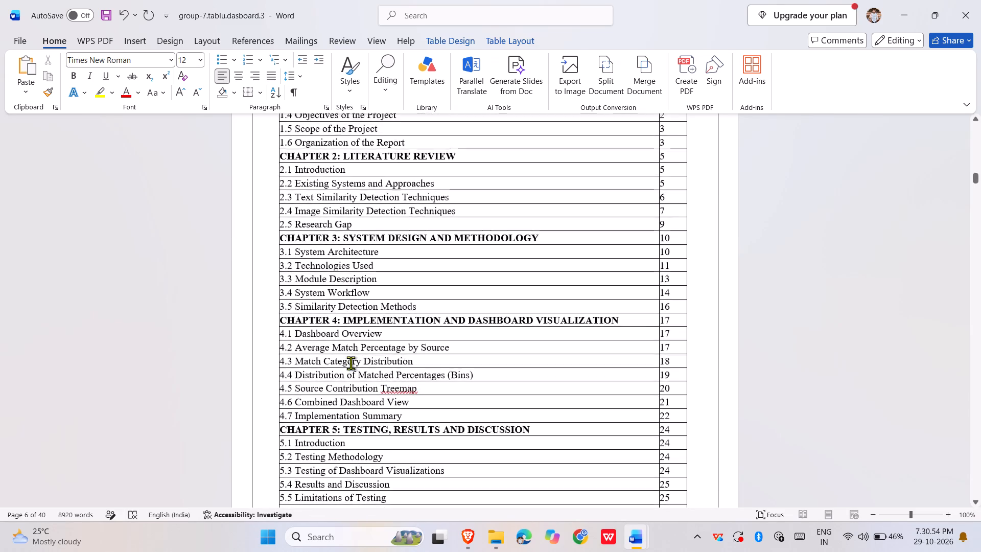
{"action": "scroll", "coordinate": [351, 363], "scroll_direction": "up", "scroll_amount": 2}
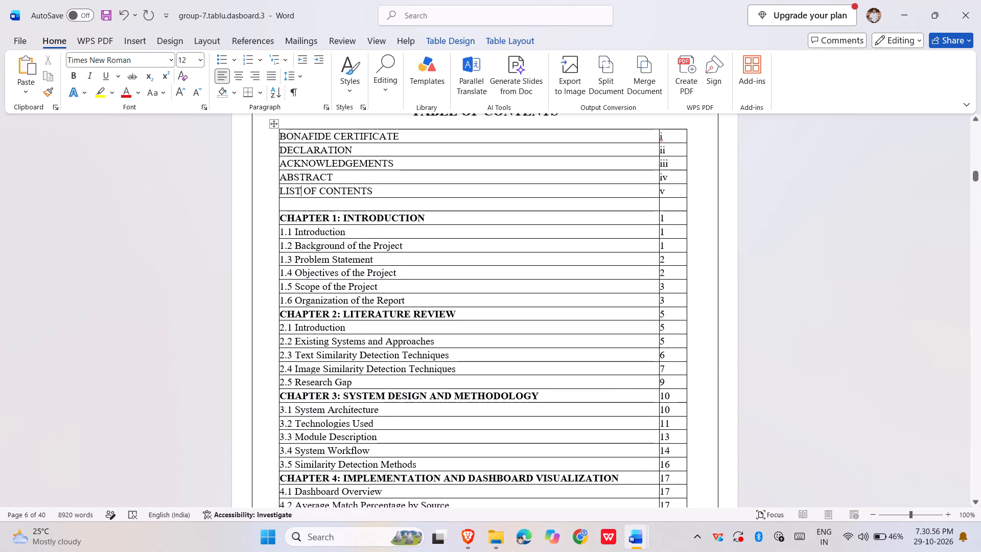
{"action": "scroll", "coordinate": [351, 363], "scroll_direction": "up", "scroll_amount": 1}
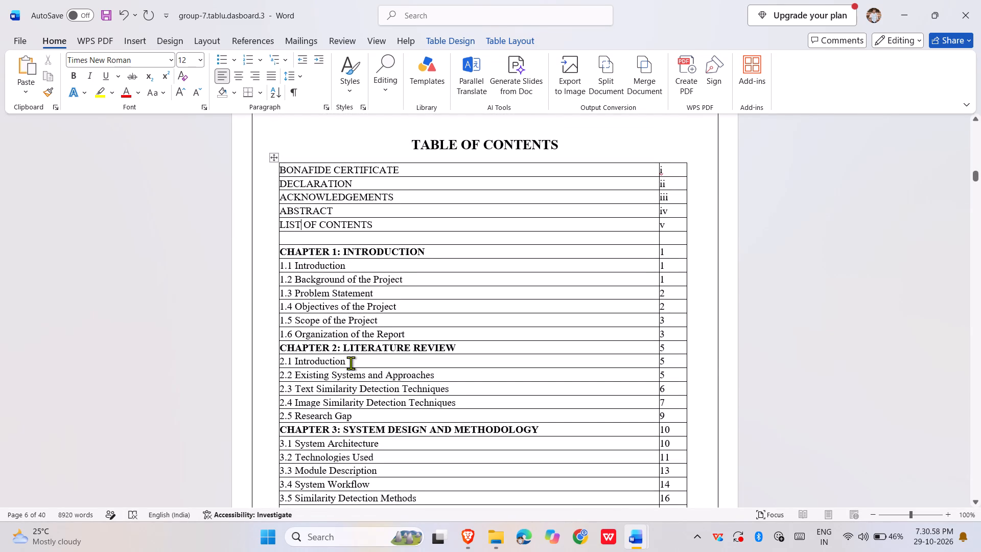
Replace the word LIST with TABLE in the contents table's LIST OF CONTENTS entry.
{"action": "key", "text": "BackSpace"}
{"action": "key", "text": "BackSpace"}
{"action": "key", "text": "BackSpace"}
{"action": "key", "text": "BackSpace"}
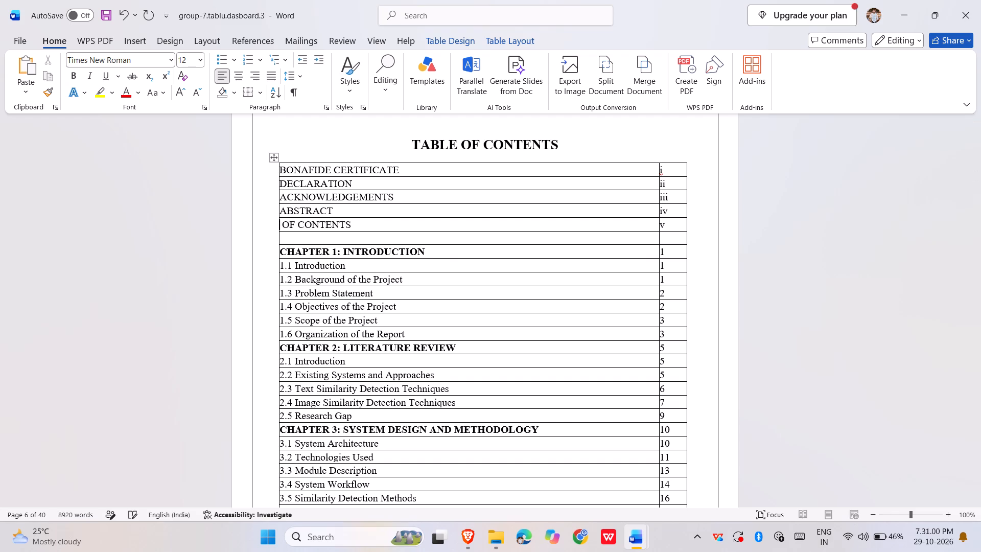
{"action": "type", "text": "TABLE"}
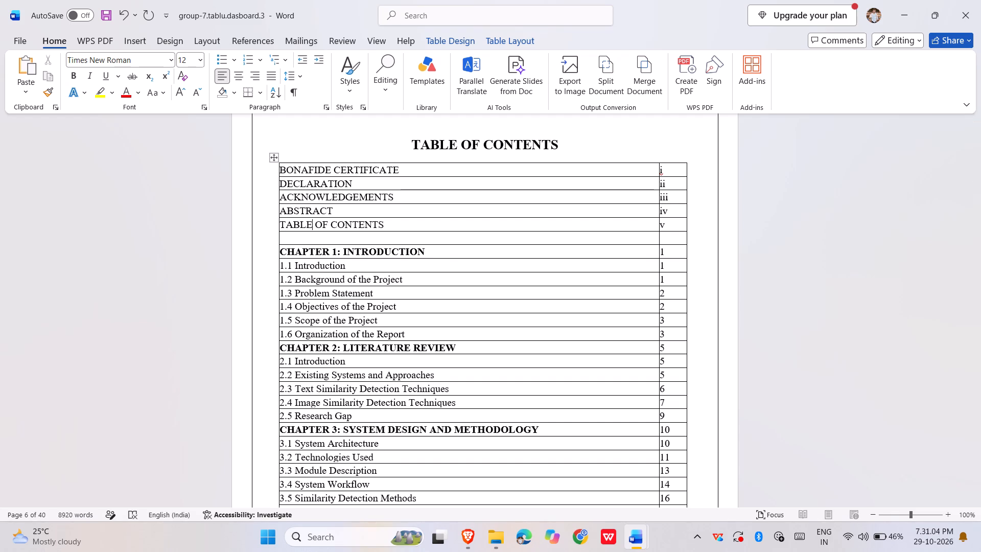
Enter LIST OF FIGURES in the empty row below TABLE OF CONTENTS in the contents table.
{"action": "left_click", "coordinate": [305, 240]}
{"action": "type", "text": "LIST"}
{"action": "key", "text": "space"}
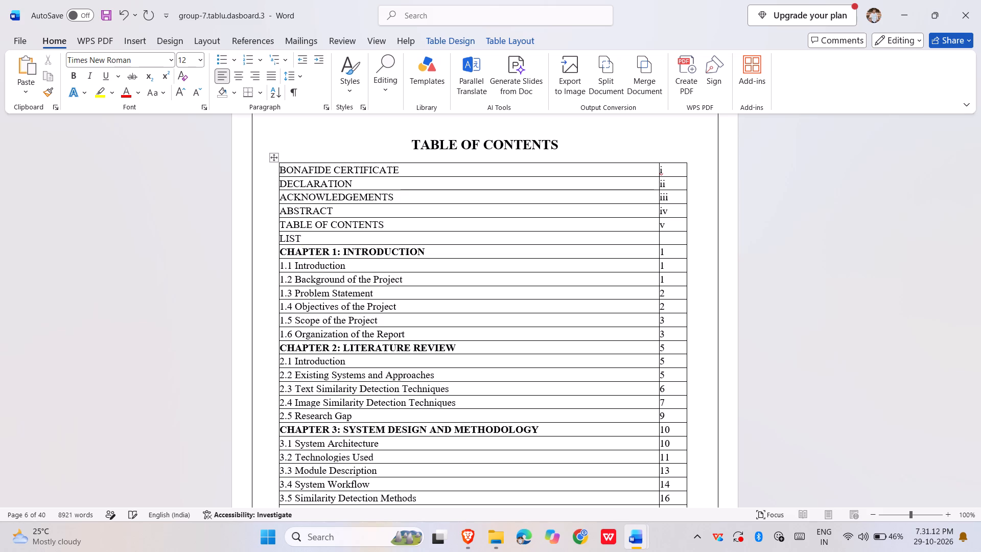
{"action": "scroll", "coordinate": [305, 240], "scroll_direction": "down", "scroll_amount": 4}
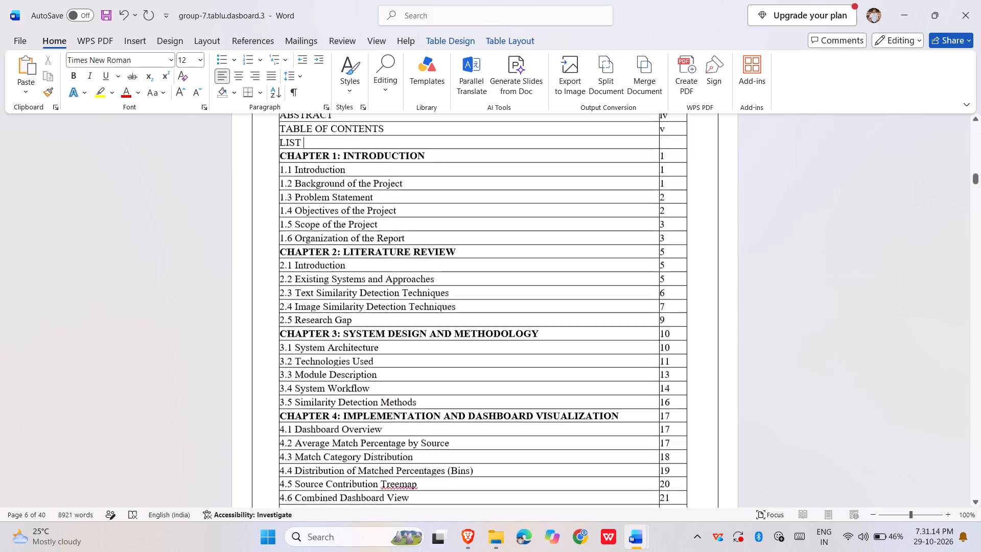
{"action": "scroll", "coordinate": [305, 240], "scroll_direction": "down", "scroll_amount": 4}
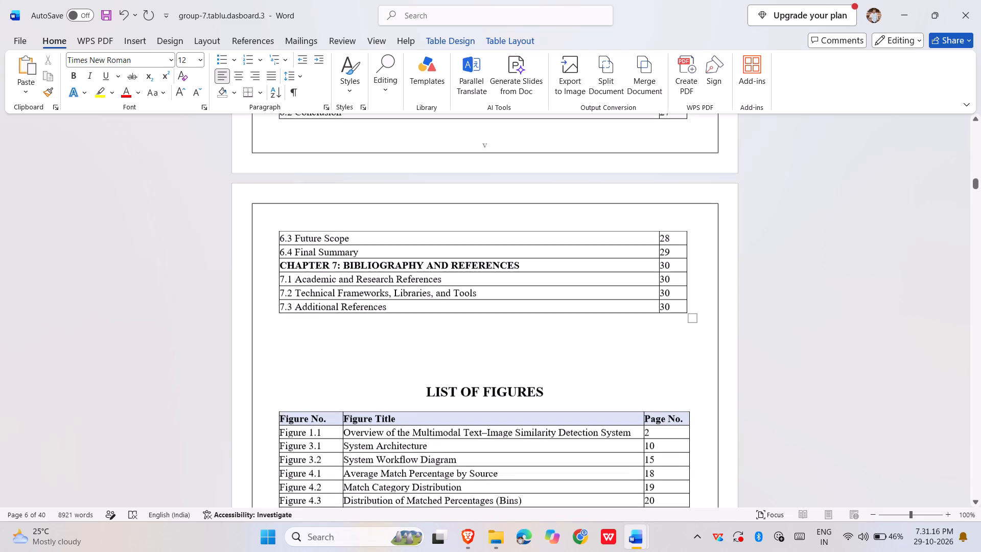
{"action": "scroll", "coordinate": [305, 240], "scroll_direction": "up", "scroll_amount": 4}
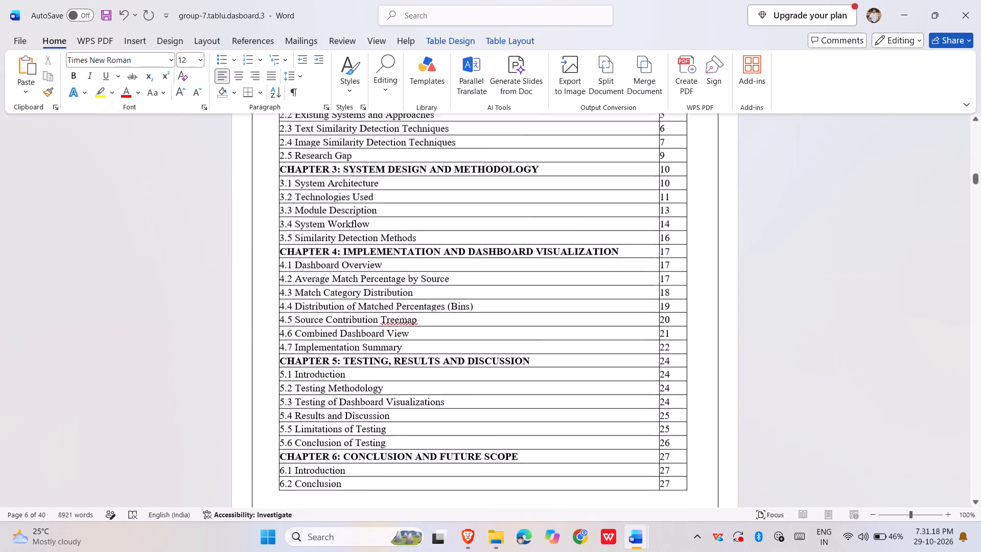
{"action": "scroll", "coordinate": [305, 240], "scroll_direction": "up", "scroll_amount": 5}
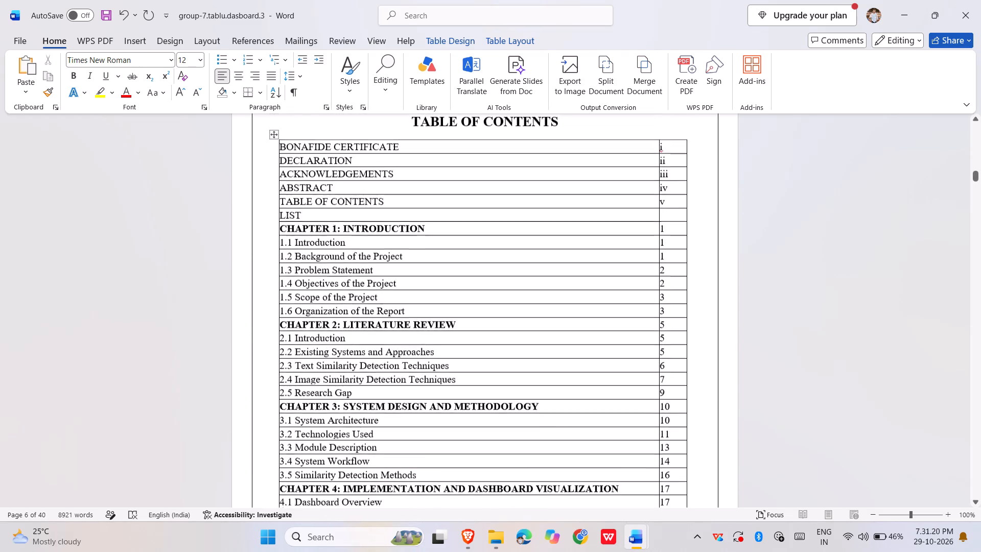
{"action": "type", "text": "OF FIG"}
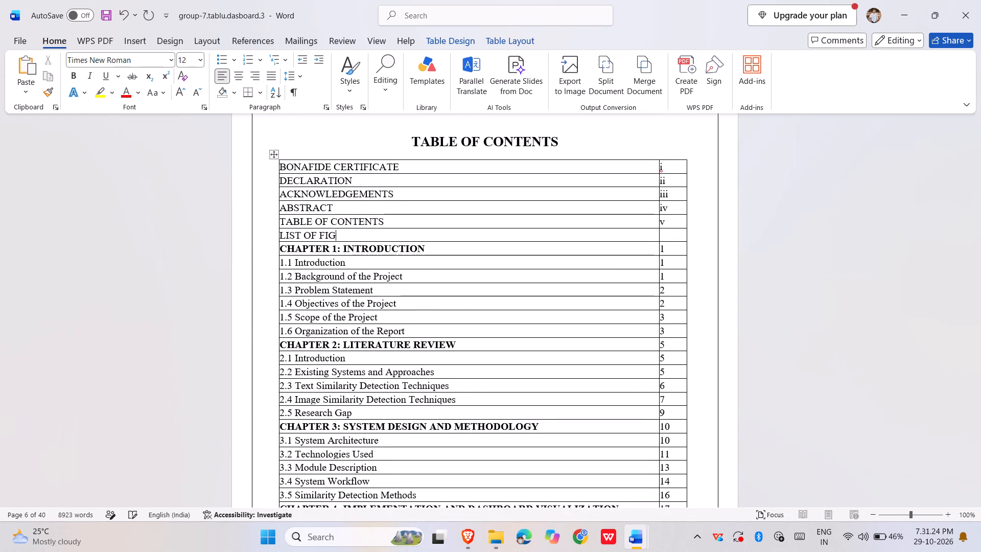
{"action": "type", "text": "URE"}
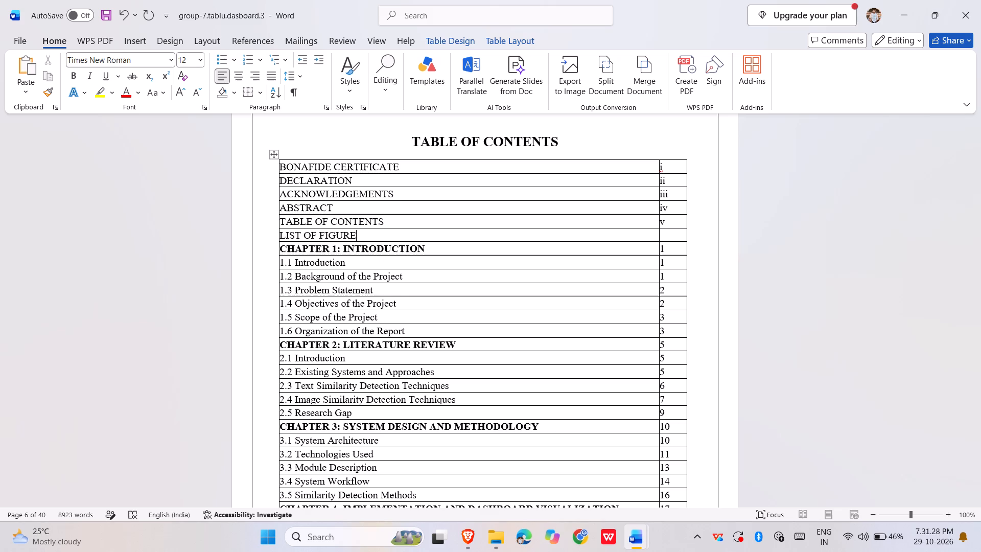
{"action": "key", "text": "s"}
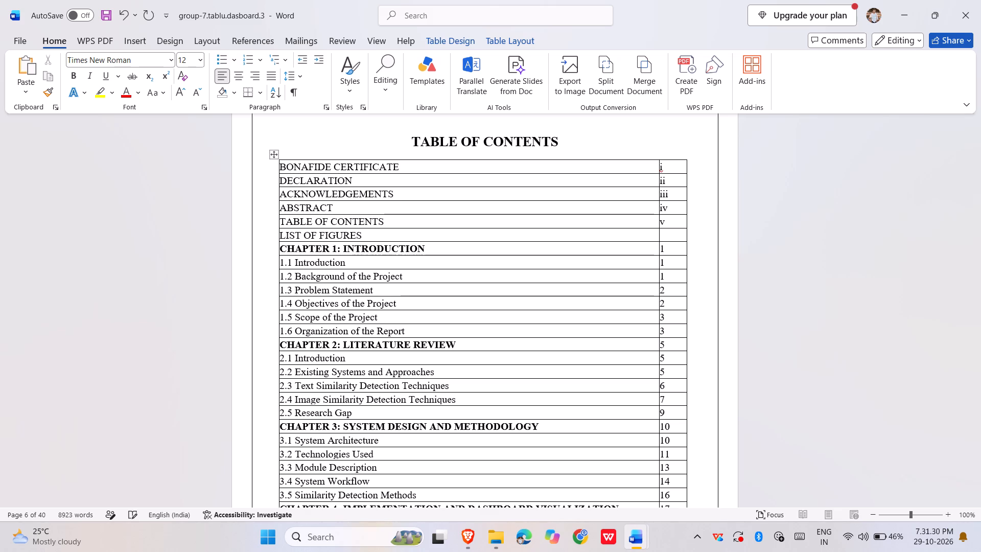
Check which page the list of figures is on and enter vi as the LIST OF FIGURES page number.
{"action": "scroll", "coordinate": [305, 240], "scroll_direction": "down", "scroll_amount": 11}
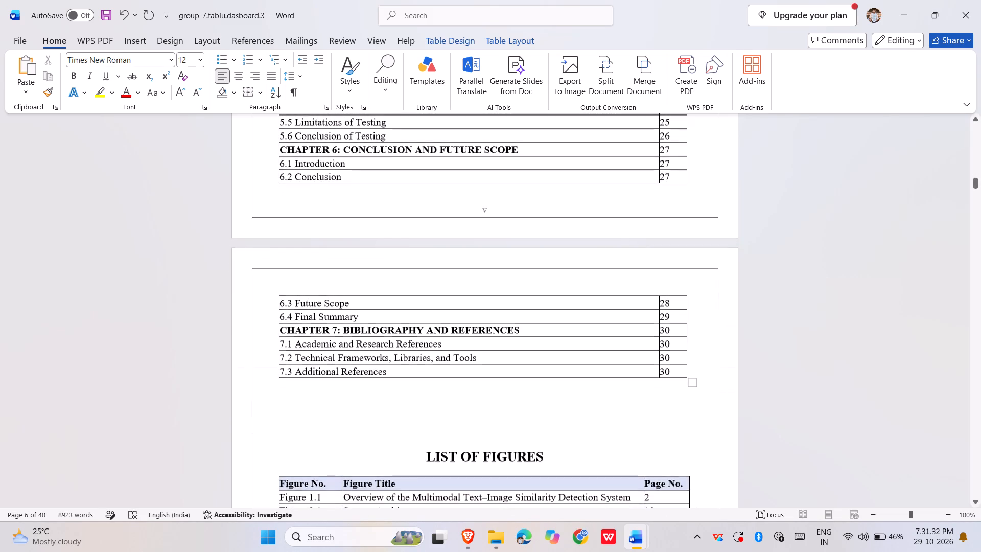
{"action": "scroll", "coordinate": [305, 240], "scroll_direction": "up", "scroll_amount": 9}
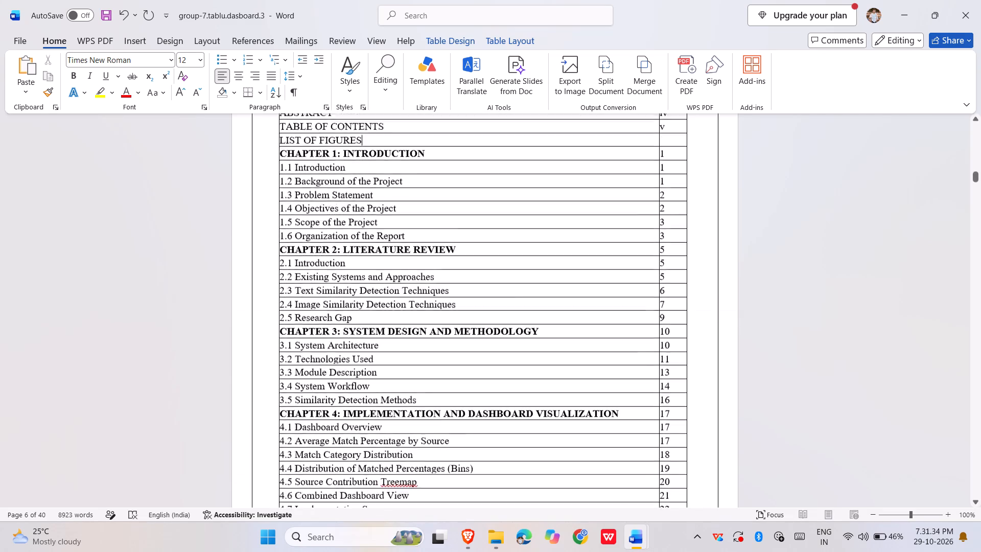
{"action": "scroll", "coordinate": [305, 240], "scroll_direction": "up", "scroll_amount": 1}
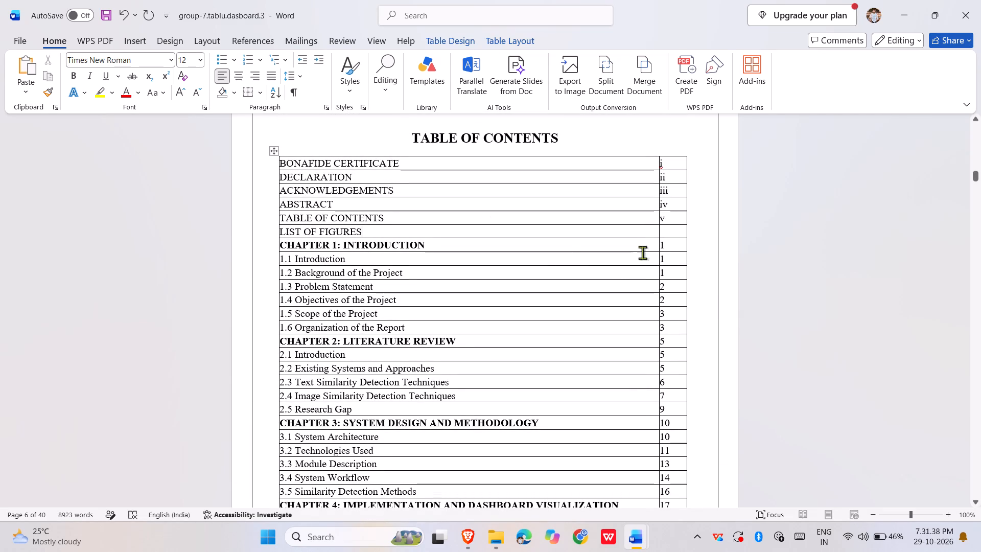
{"action": "left_click", "coordinate": [671, 232]}
{"action": "key", "text": "v"}
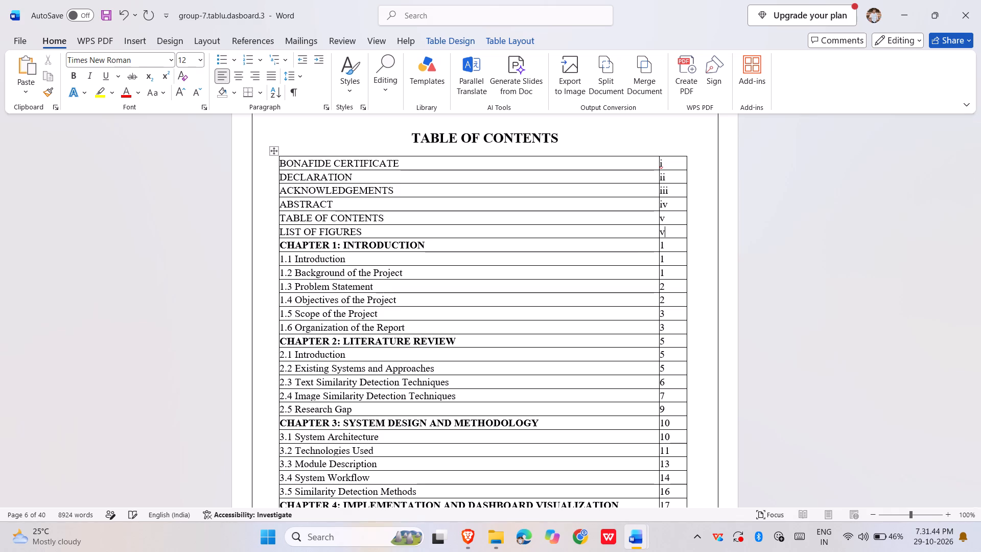
{"action": "type", "text": "ii"}
{"action": "key", "text": "BackSpace"}
Change the page number of the 1.6 Organization of the Report entry to 4.
{"action": "scroll", "coordinate": [508, 300], "scroll_direction": "down", "scroll_amount": 2}
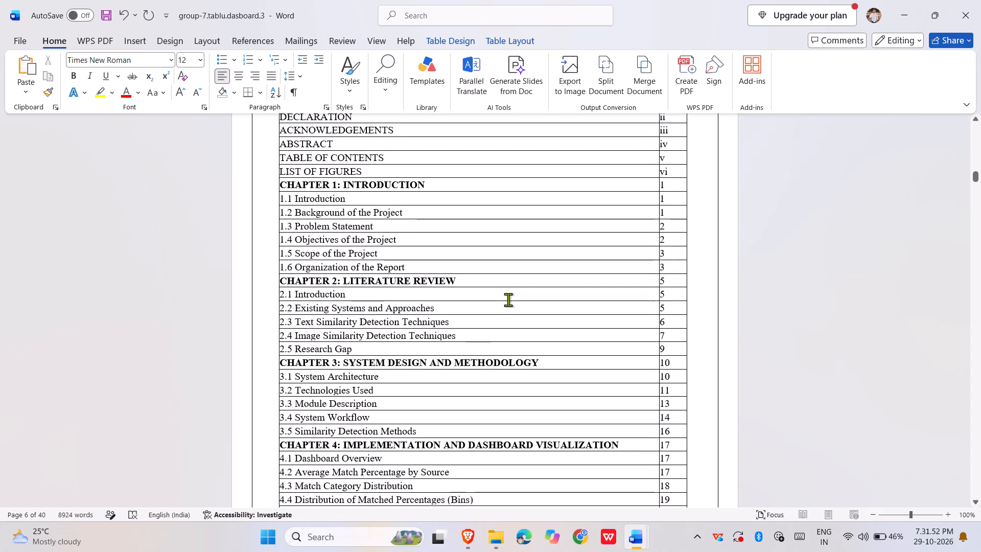
{"action": "scroll", "coordinate": [508, 300], "scroll_direction": "down", "scroll_amount": 1}
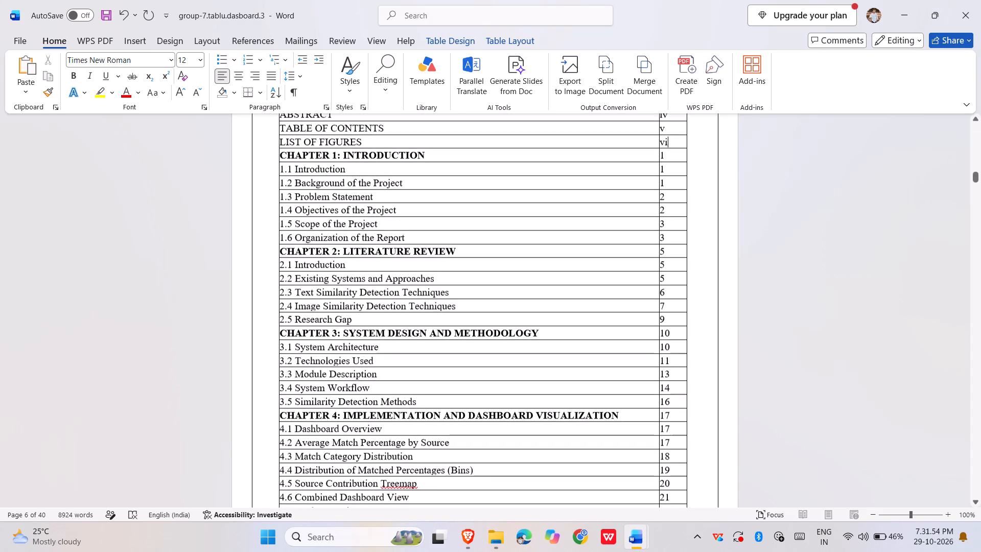
{"action": "left_click", "coordinate": [673, 239]}
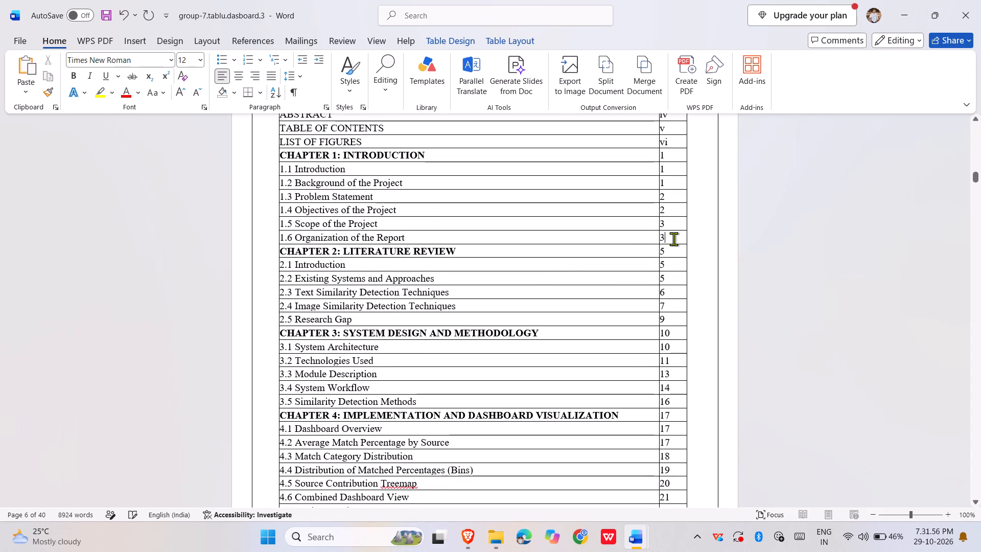
{"action": "key", "text": "BackSpace"}
{"action": "key", "text": "4"}
Check the page numbers of the chapter entries further down the contents table.
{"action": "scroll", "coordinate": [673, 239], "scroll_direction": "down", "scroll_amount": 1}
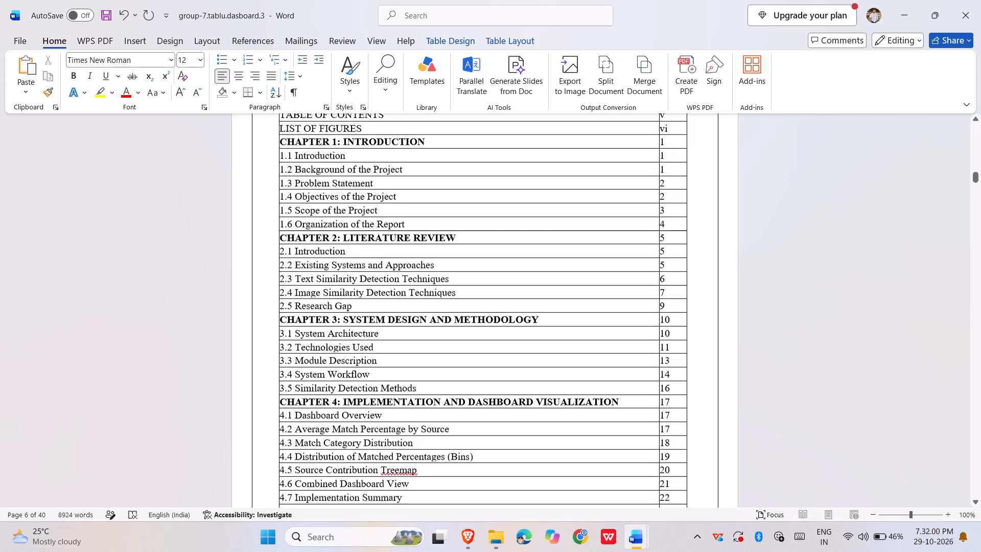
{"action": "scroll", "coordinate": [673, 239], "scroll_direction": "down", "scroll_amount": 1}
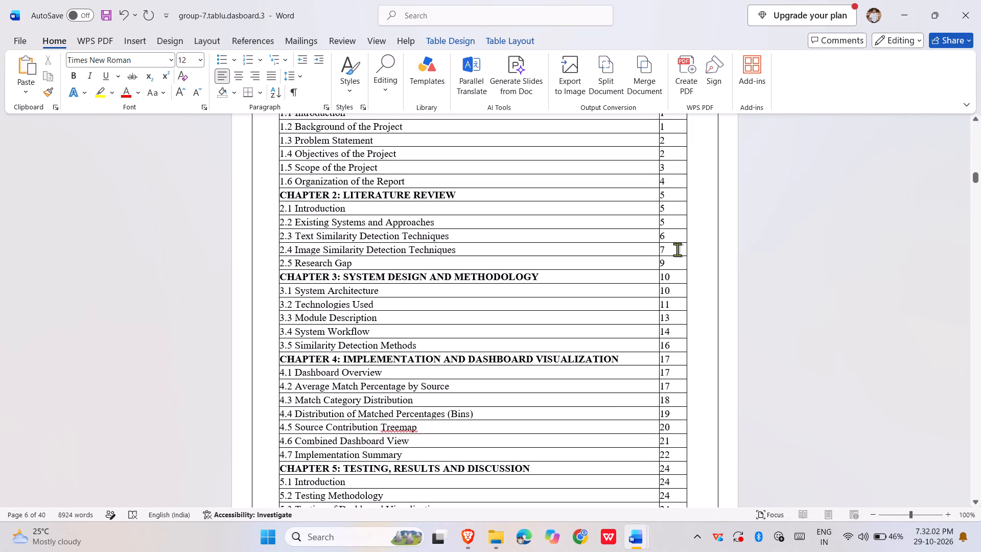
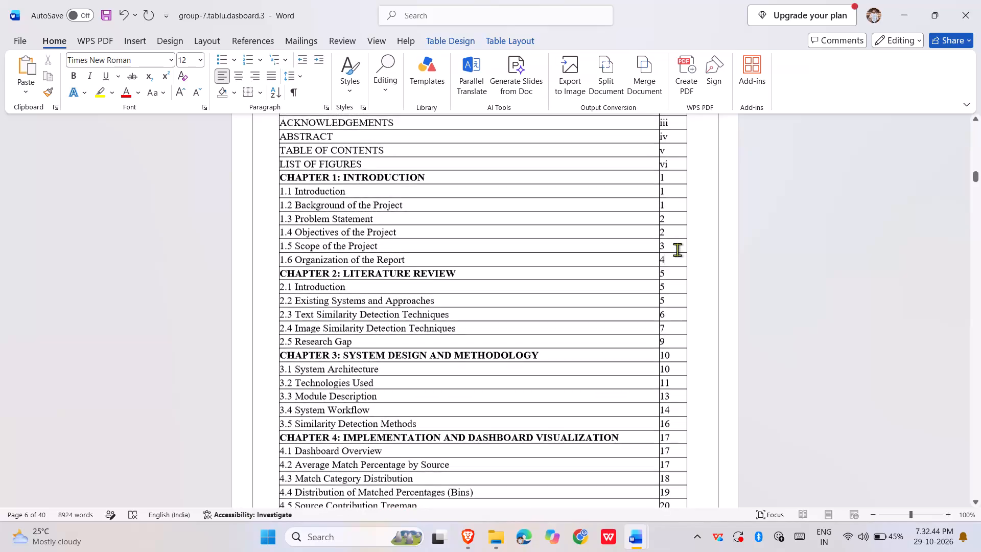
Undo the page number change of the 1.6 Organization of the Report entry and re-enter vi for LIST OF FIGURES.
{"action": "scroll", "coordinate": [677, 249], "scroll_direction": "up", "scroll_amount": 2}
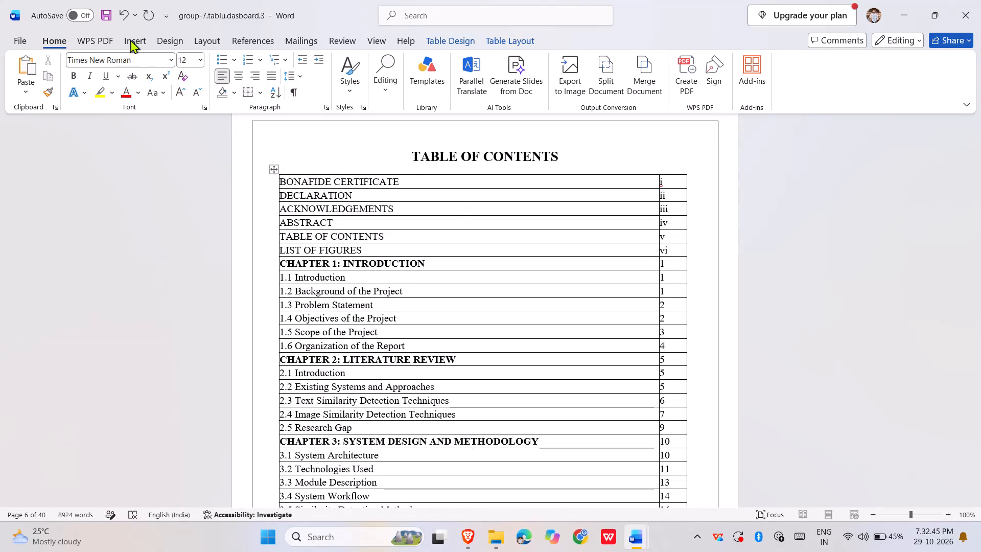
{"action": "left_click", "coordinate": [120, 15]}
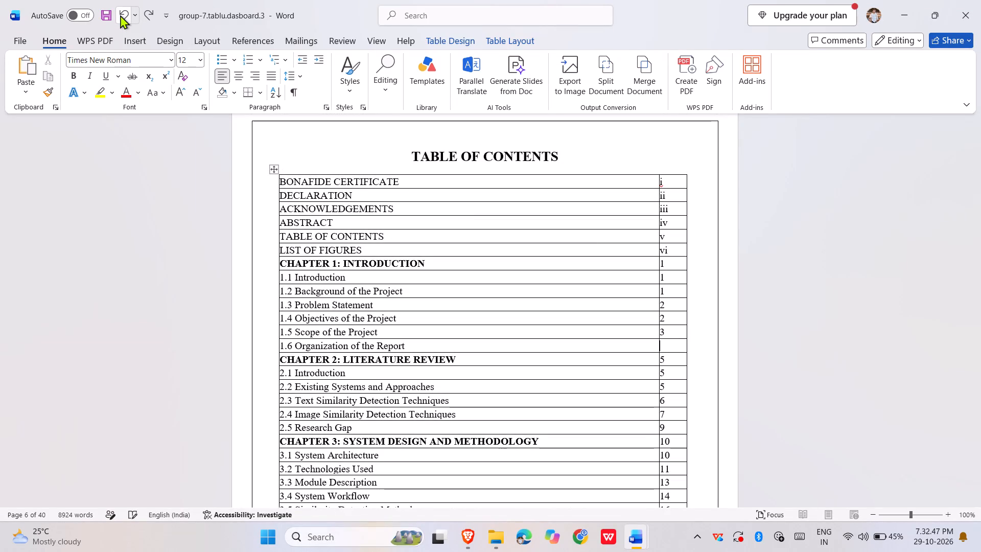
{"action": "left_click", "coordinate": [120, 15]}
{"action": "left_click", "coordinate": [120, 15]}
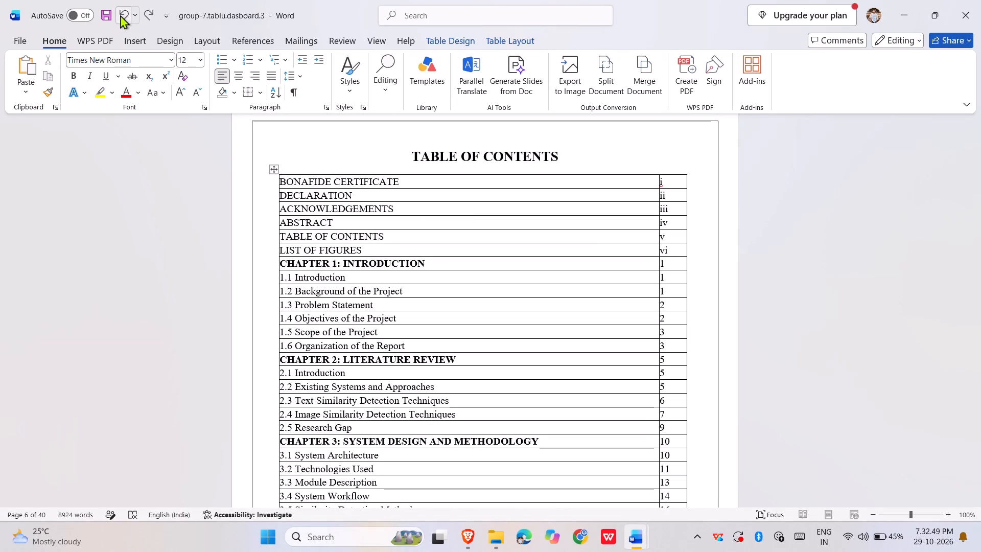
{"action": "left_click", "coordinate": [120, 15]}
{"action": "type", "text": "vi"}
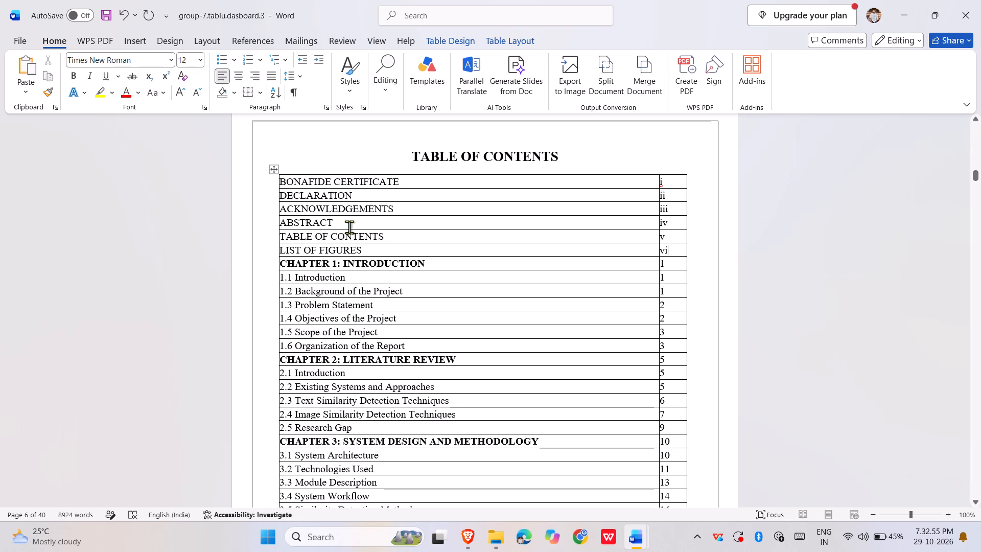
Check the front-matter pages and their page numbers against the contents table, from the Bonafide Certificate to the start of Chapter 1.
{"action": "scroll", "coordinate": [372, 243], "scroll_direction": "up", "scroll_amount": 8}
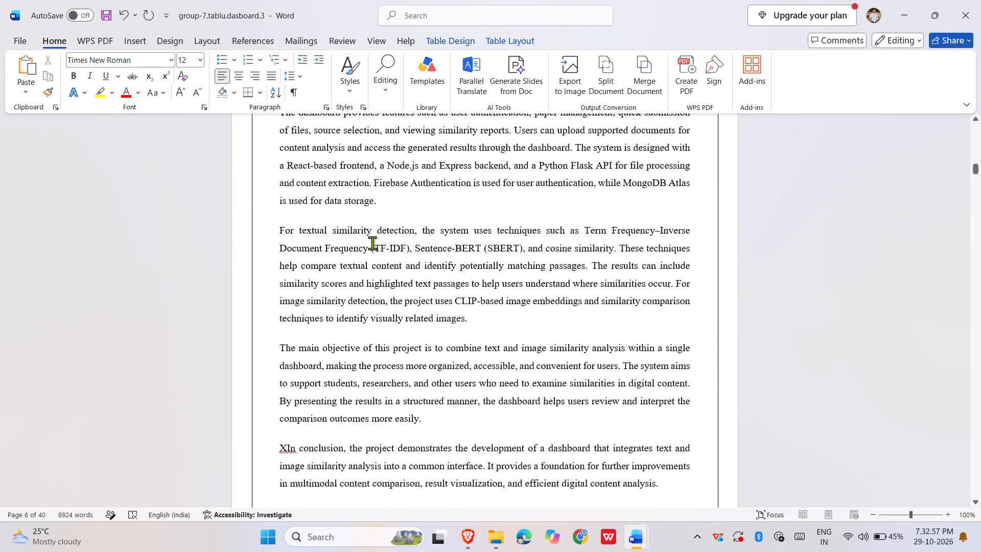
{"action": "scroll", "coordinate": [372, 243], "scroll_direction": "up", "scroll_amount": 10}
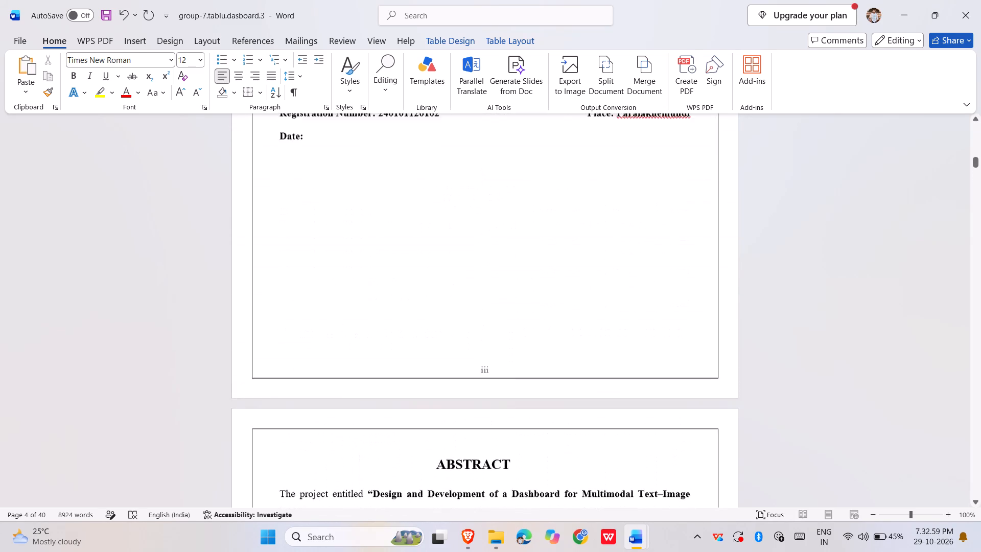
{"action": "scroll", "coordinate": [372, 243], "scroll_direction": "up", "scroll_amount": 16}
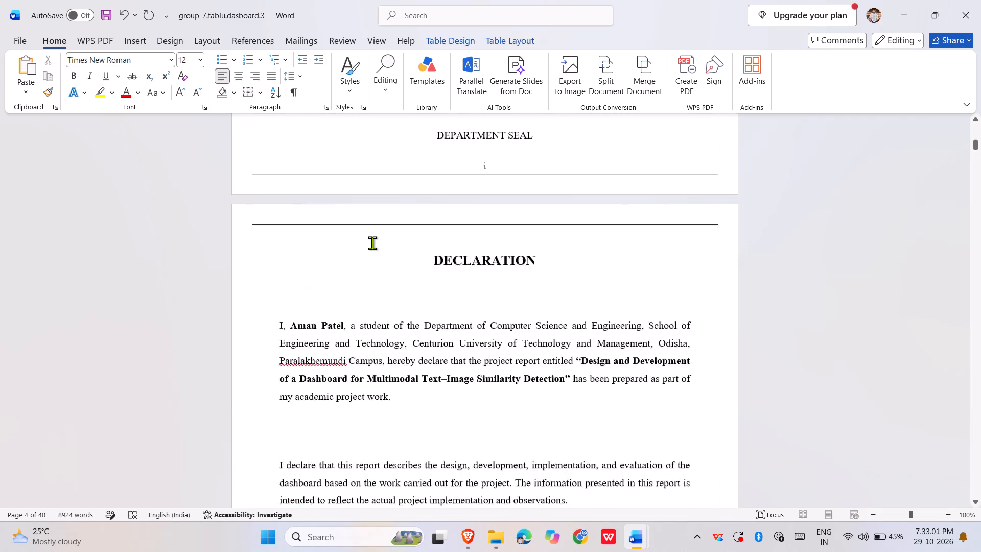
{"action": "scroll", "coordinate": [372, 243], "scroll_direction": "up", "scroll_amount": 14}
{"action": "scroll", "coordinate": [372, 243], "scroll_direction": "up", "scroll_amount": 7}
{"action": "scroll", "coordinate": [372, 243], "scroll_direction": "down", "scroll_amount": 9}
{"action": "scroll", "coordinate": [372, 243], "scroll_direction": "down", "scroll_amount": 19}
{"action": "scroll", "coordinate": [372, 243], "scroll_direction": "down", "scroll_amount": 8}
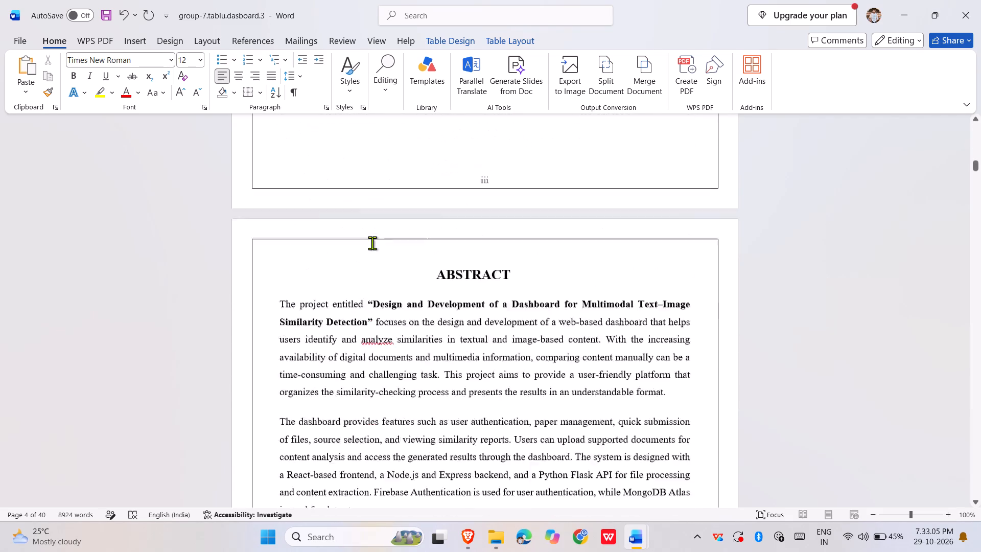
{"action": "scroll", "coordinate": [372, 243], "scroll_direction": "down", "scroll_amount": 15}
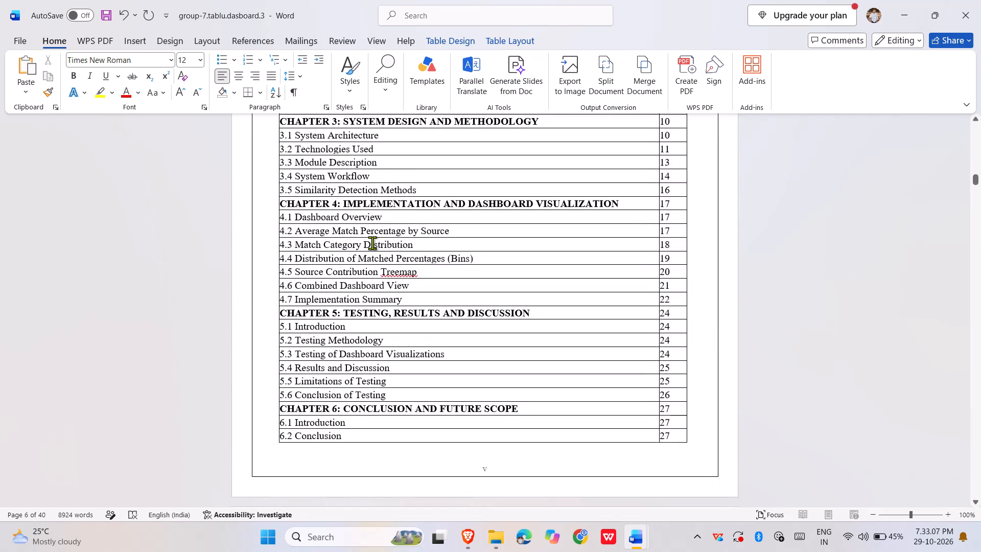
{"action": "scroll", "coordinate": [372, 243], "scroll_direction": "down", "scroll_amount": 3}
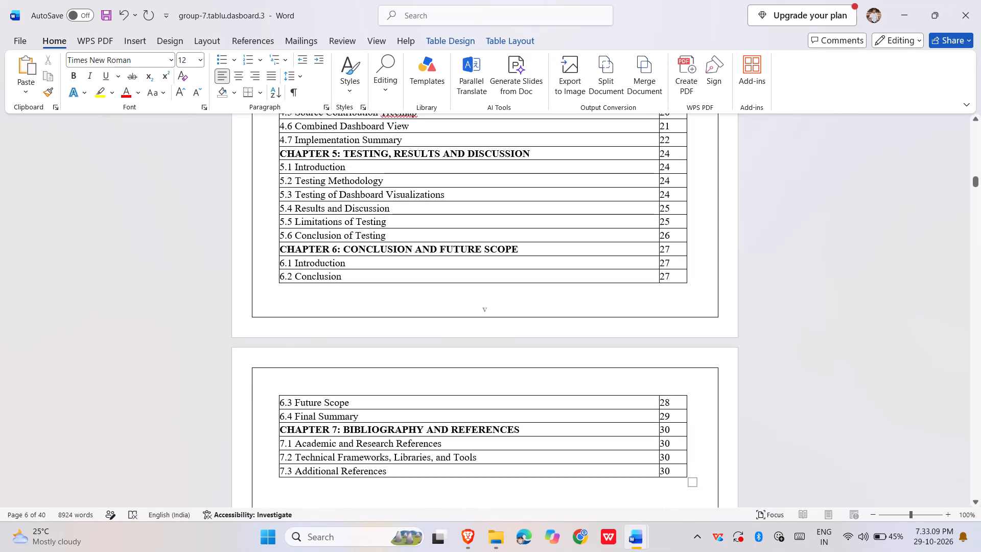
{"action": "scroll", "coordinate": [372, 243], "scroll_direction": "down", "scroll_amount": 3}
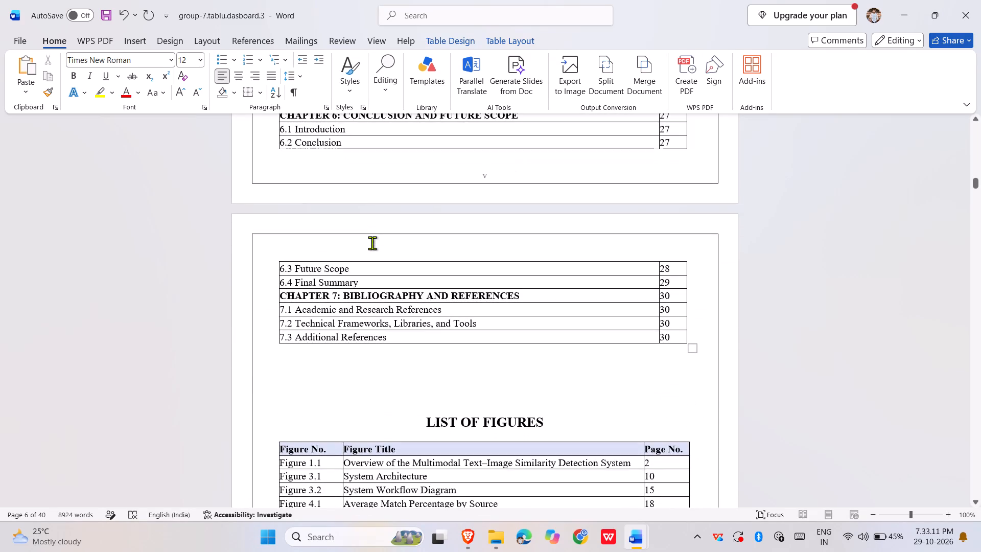
{"action": "scroll", "coordinate": [372, 243], "scroll_direction": "down", "scroll_amount": 5}
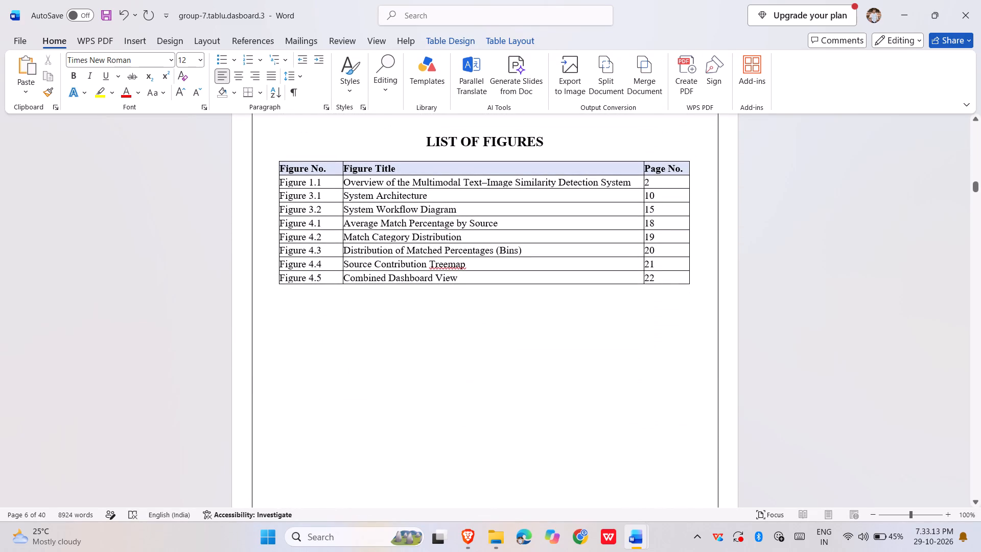
{"action": "scroll", "coordinate": [313, 409], "scroll_direction": "down", "scroll_amount": 14}
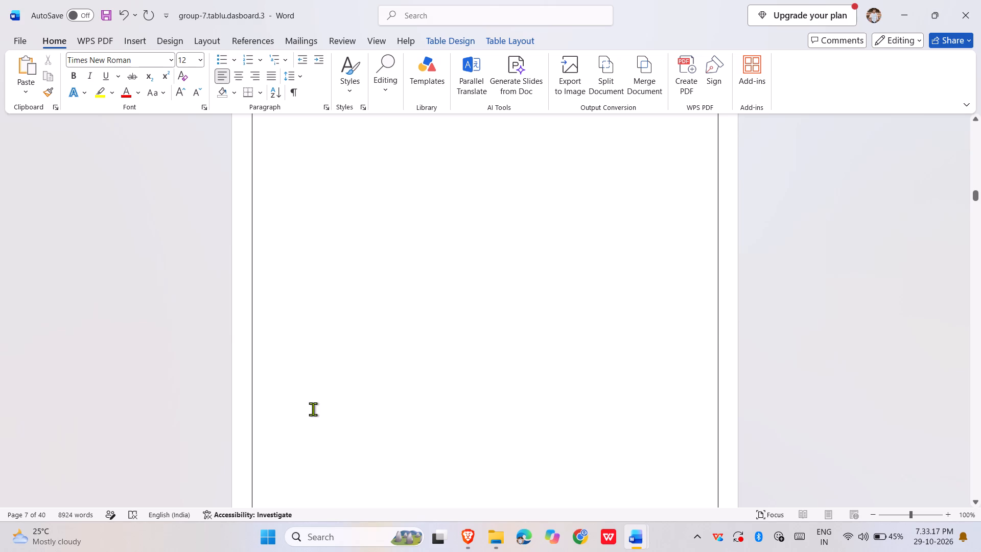
{"action": "scroll", "coordinate": [313, 409], "scroll_direction": "down", "scroll_amount": 12}
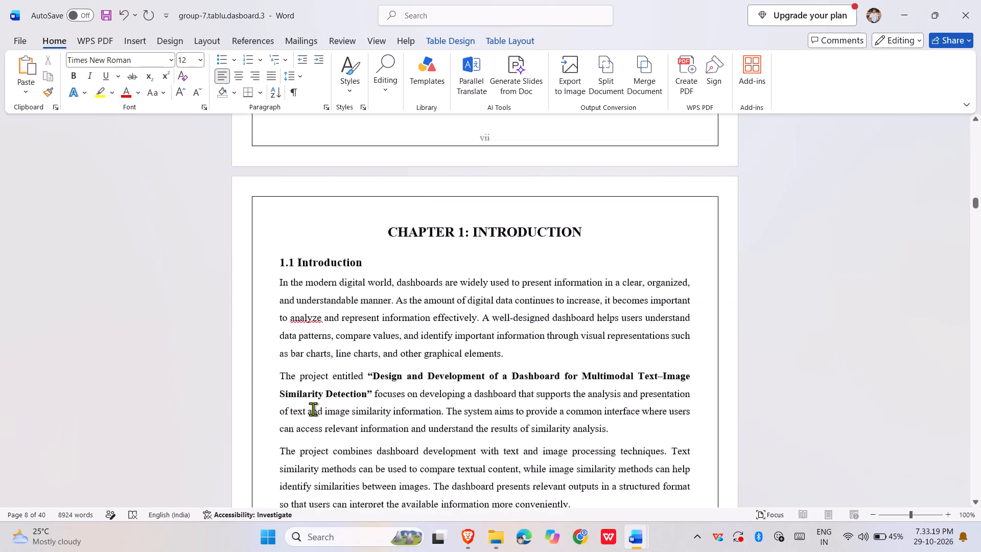
Remove the blank page between the list of figures and Chapter 1: Introduction.
{"action": "scroll", "coordinate": [313, 409], "scroll_direction": "up", "scroll_amount": 6}
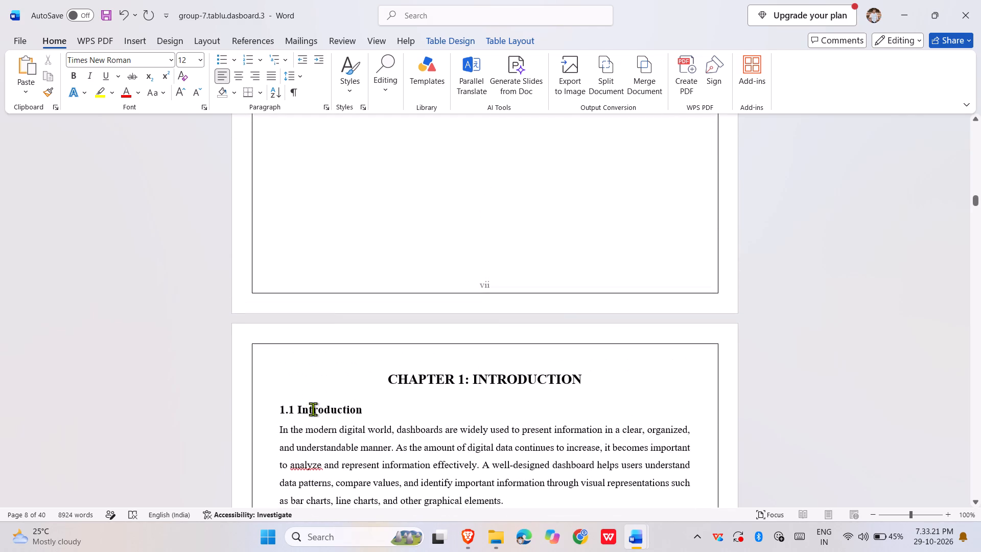
{"action": "scroll", "coordinate": [313, 409], "scroll_direction": "up", "scroll_amount": 2}
{"action": "left_click", "coordinate": [325, 363]}
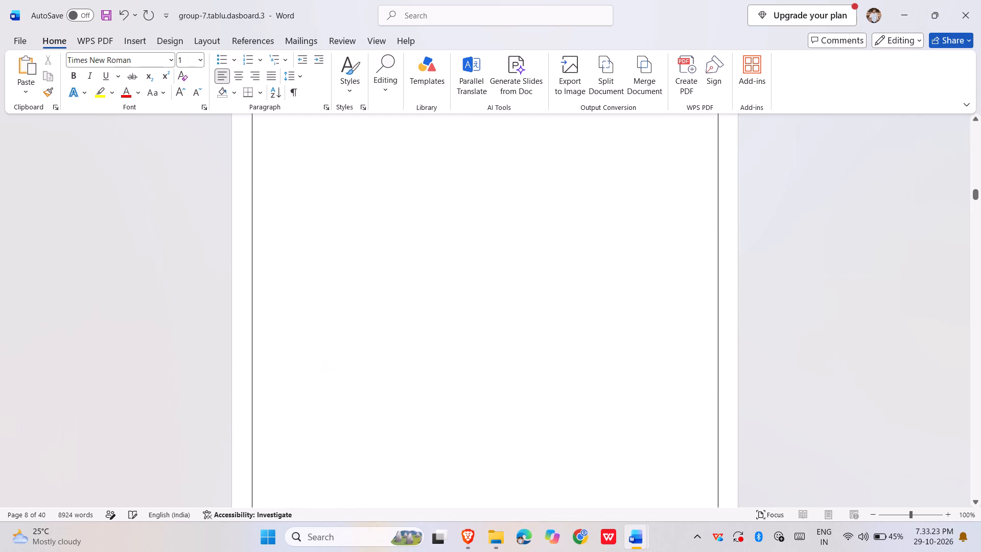
{"action": "scroll", "coordinate": [325, 363], "scroll_direction": "up", "scroll_amount": 4}
{"action": "left_click", "coordinate": [325, 363]}
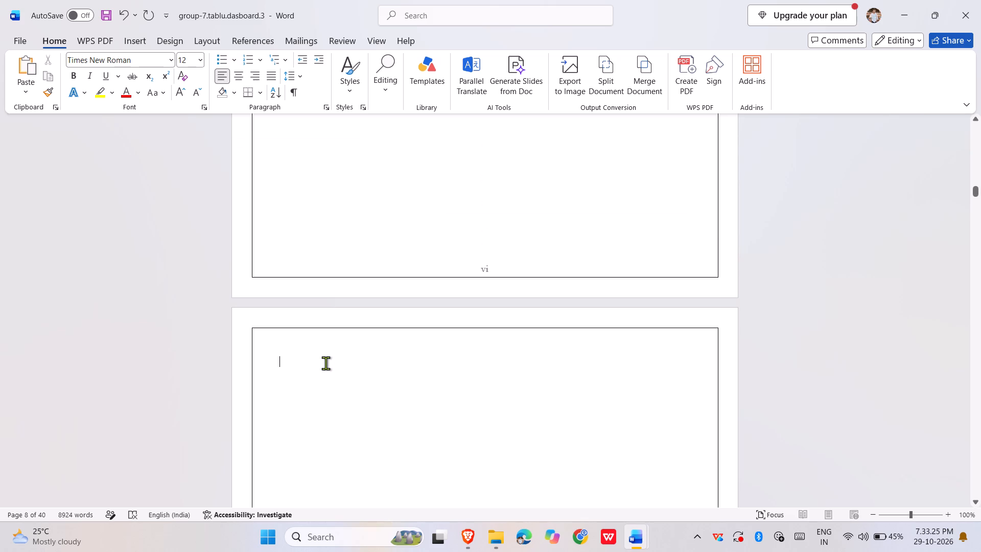
{"action": "key", "text": "BackSpace"}
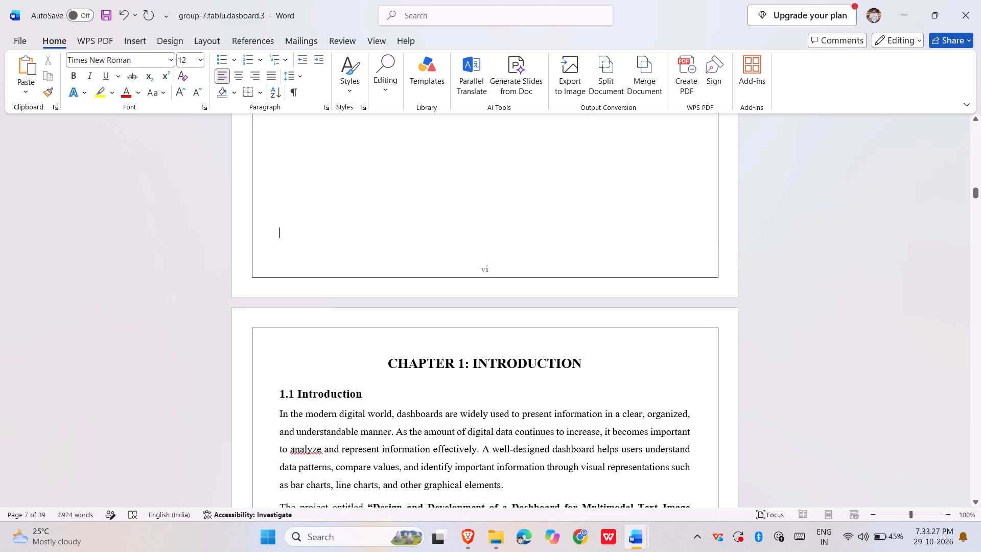
Review the front matter again, from the Bonafide Certificate through the contents table and list of figures to Chapter 1.
{"action": "scroll", "coordinate": [325, 363], "scroll_direction": "up", "scroll_amount": 4}
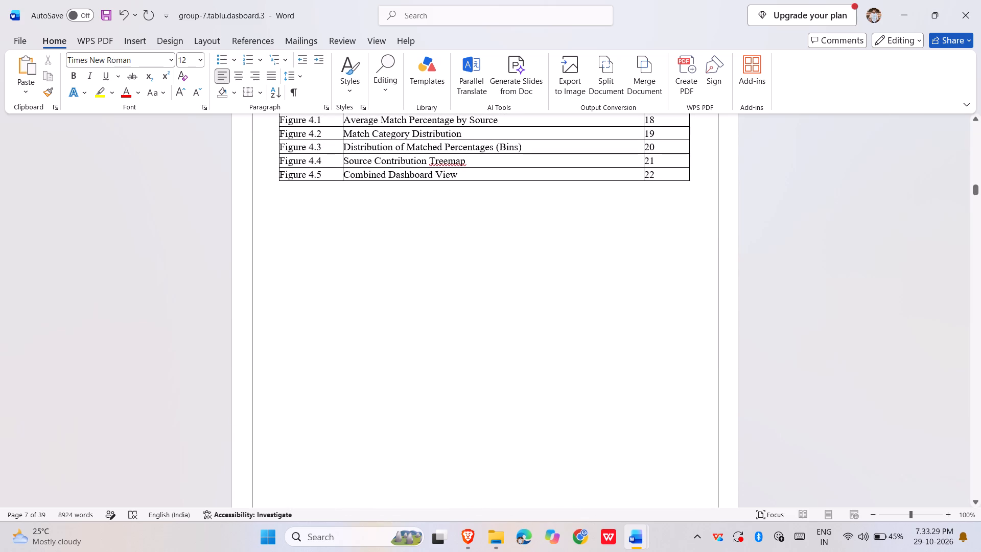
{"action": "scroll", "coordinate": [489, 370], "scroll_direction": "down", "scroll_amount": 4}
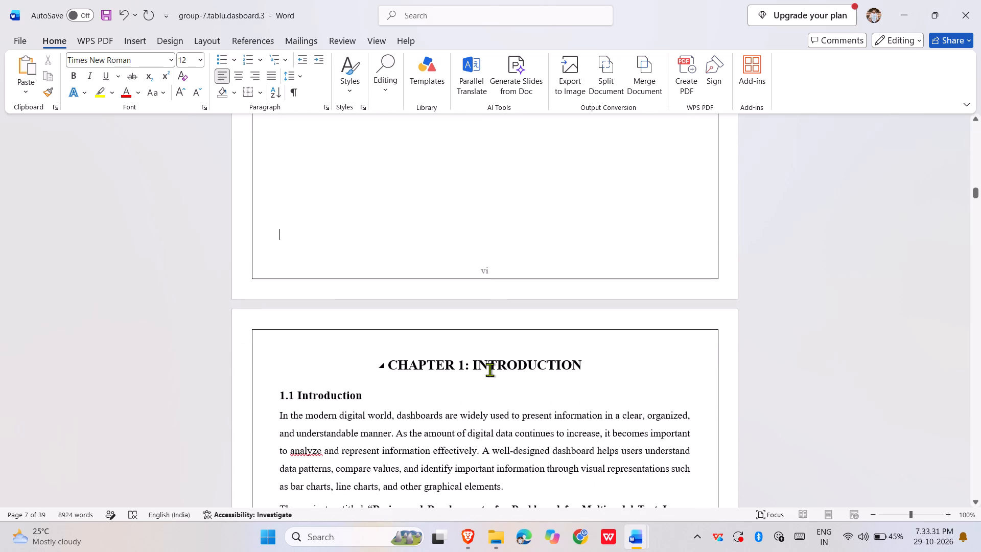
{"action": "scroll", "coordinate": [489, 370], "scroll_direction": "up", "scroll_amount": 3}
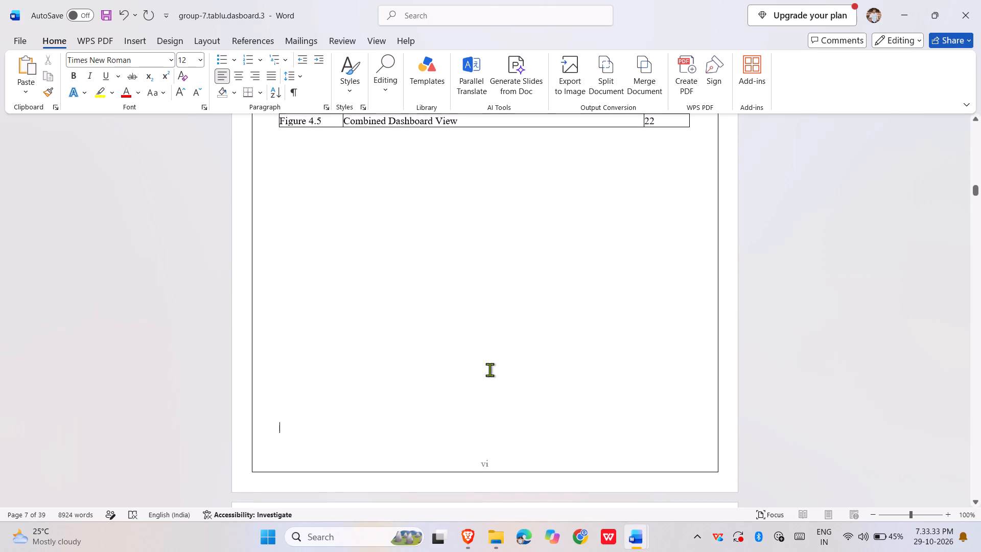
{"action": "scroll", "coordinate": [489, 370], "scroll_direction": "up", "scroll_amount": 5}
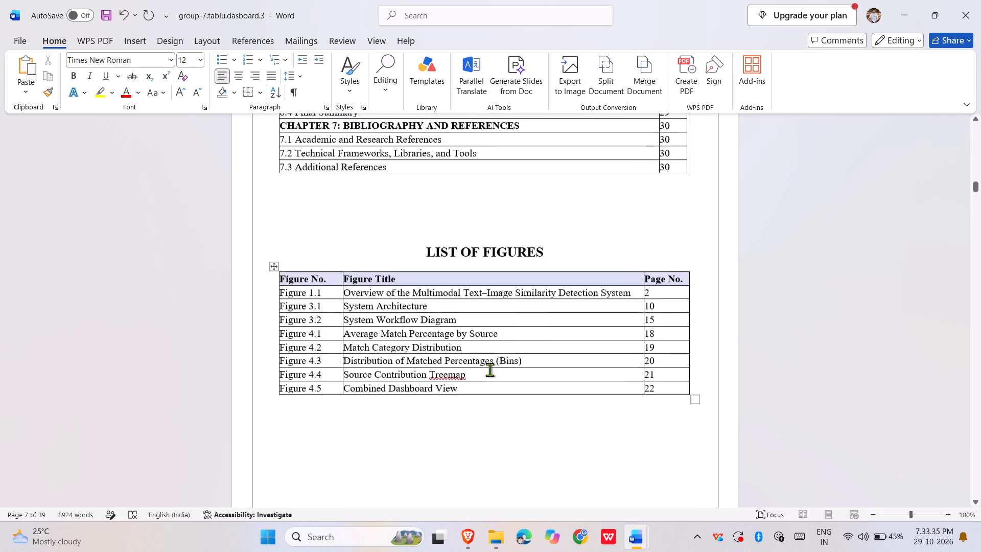
{"action": "scroll", "coordinate": [489, 370], "scroll_direction": "up", "scroll_amount": 18}
{"action": "scroll", "coordinate": [489, 370], "scroll_direction": "up", "scroll_amount": 9}
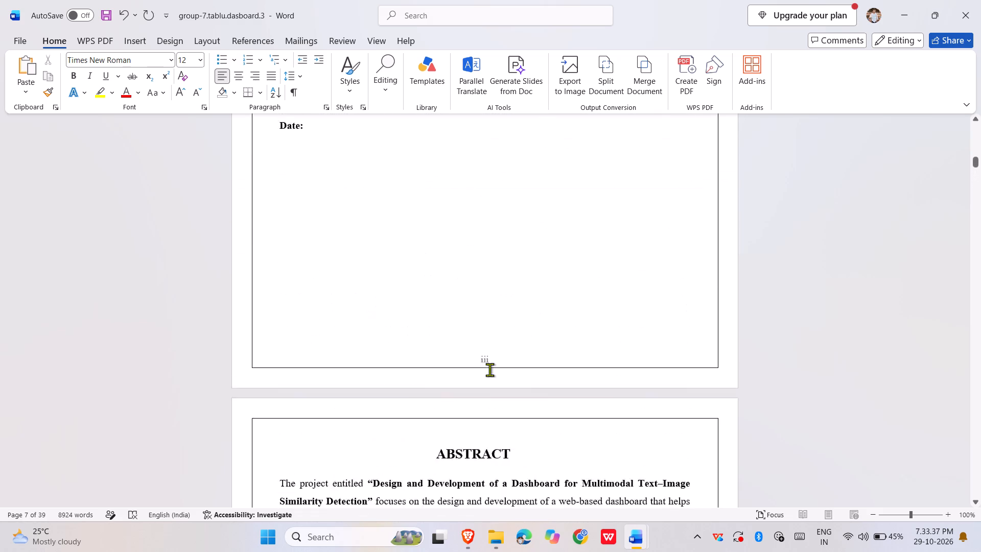
{"action": "scroll", "coordinate": [489, 370], "scroll_direction": "up", "scroll_amount": 20}
{"action": "scroll", "coordinate": [489, 370], "scroll_direction": "down", "scroll_amount": 11}
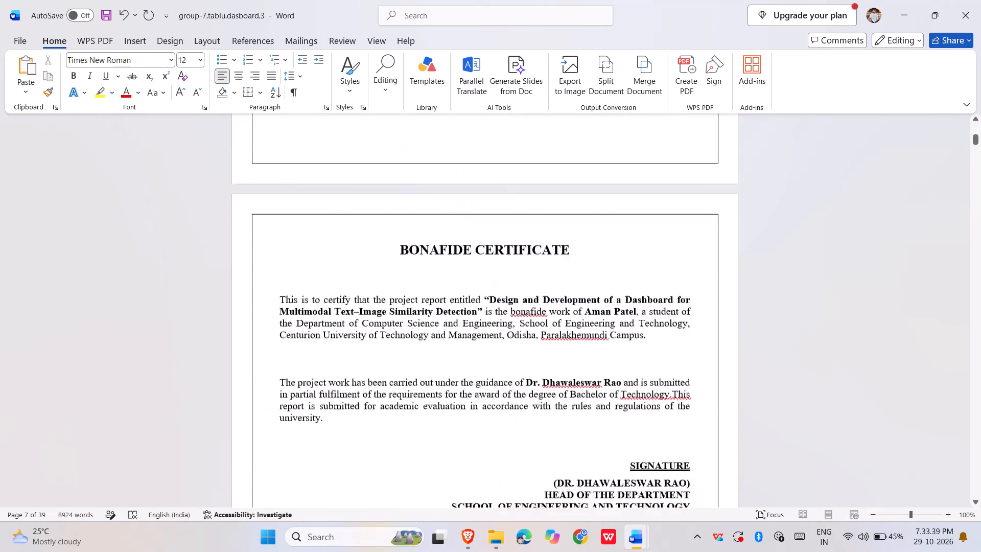
{"action": "scroll", "coordinate": [489, 370], "scroll_direction": "down", "scroll_amount": 15}
{"action": "scroll", "coordinate": [489, 370], "scroll_direction": "down", "scroll_amount": 12}
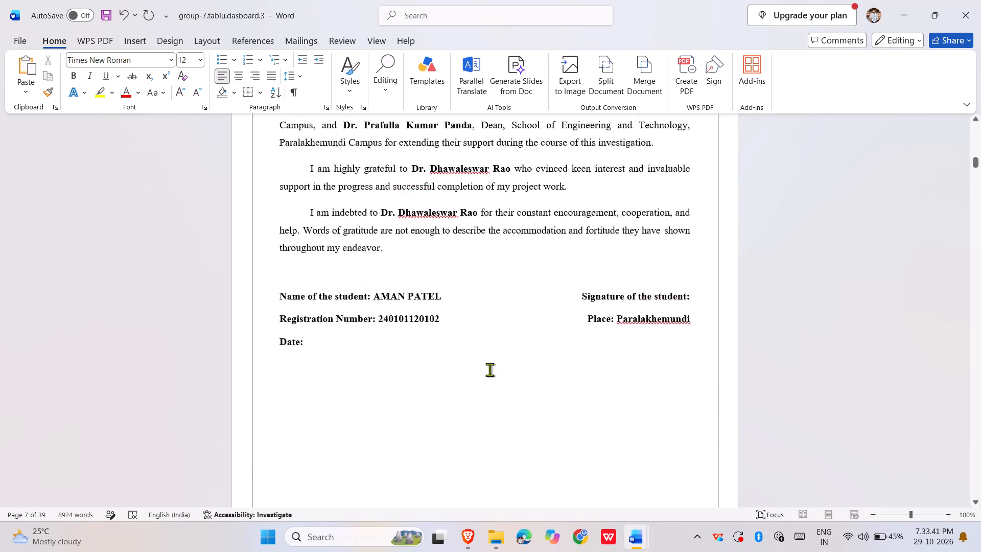
{"action": "scroll", "coordinate": [489, 370], "scroll_direction": "down", "scroll_amount": 16}
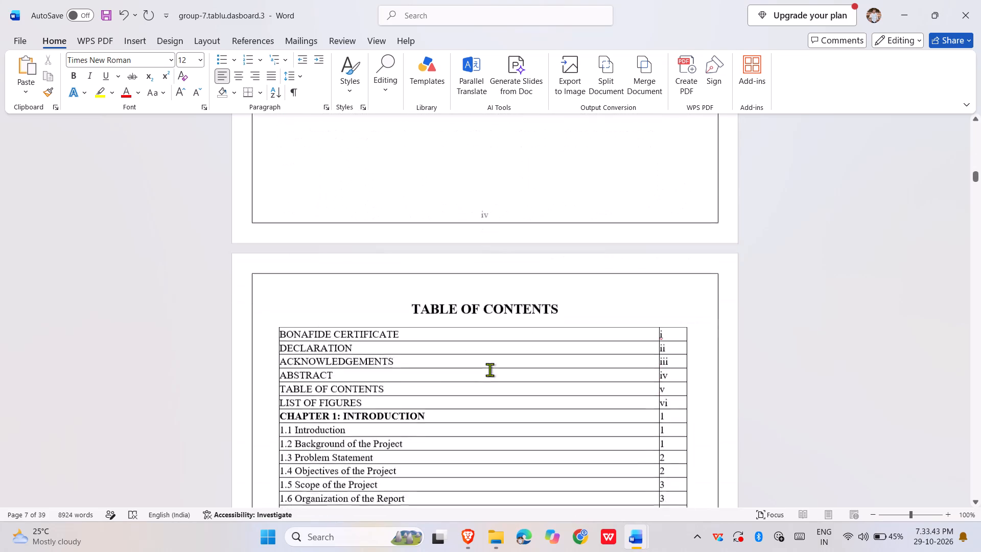
{"action": "scroll", "coordinate": [489, 370], "scroll_direction": "down", "scroll_amount": 11}
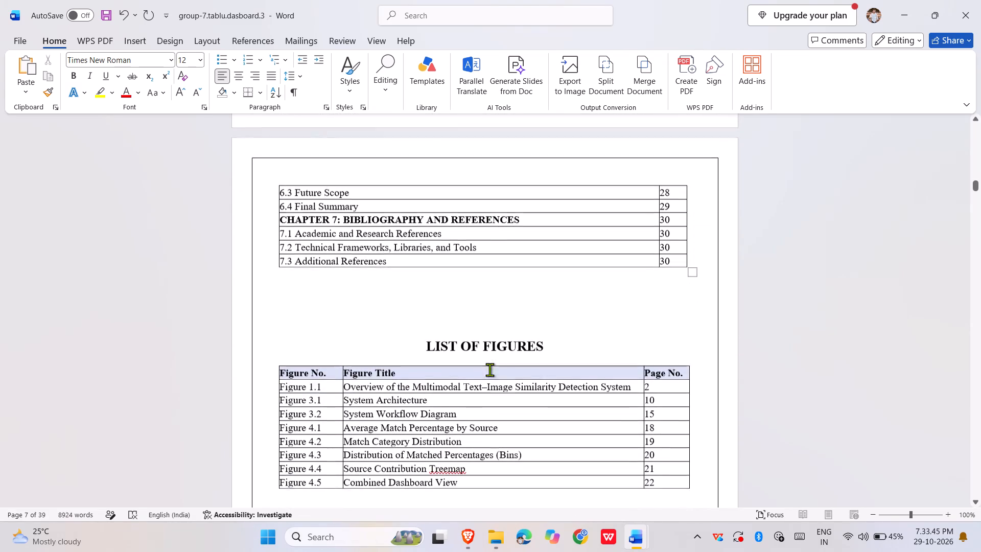
{"action": "scroll", "coordinate": [489, 370], "scroll_direction": "down", "scroll_amount": 10}
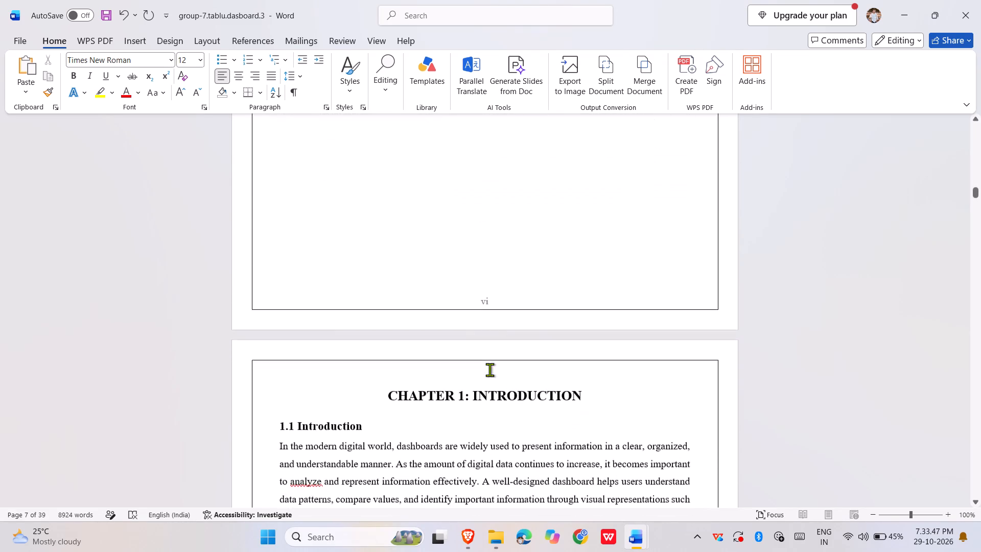
Review the rest of the report from Chapter 1: Introduction through the conclusion to the final Course Outcome attainment pages.
{"action": "scroll", "coordinate": [489, 370], "scroll_direction": "down", "scroll_amount": 16}
{"action": "scroll", "coordinate": [489, 370], "scroll_direction": "down", "scroll_amount": 8}
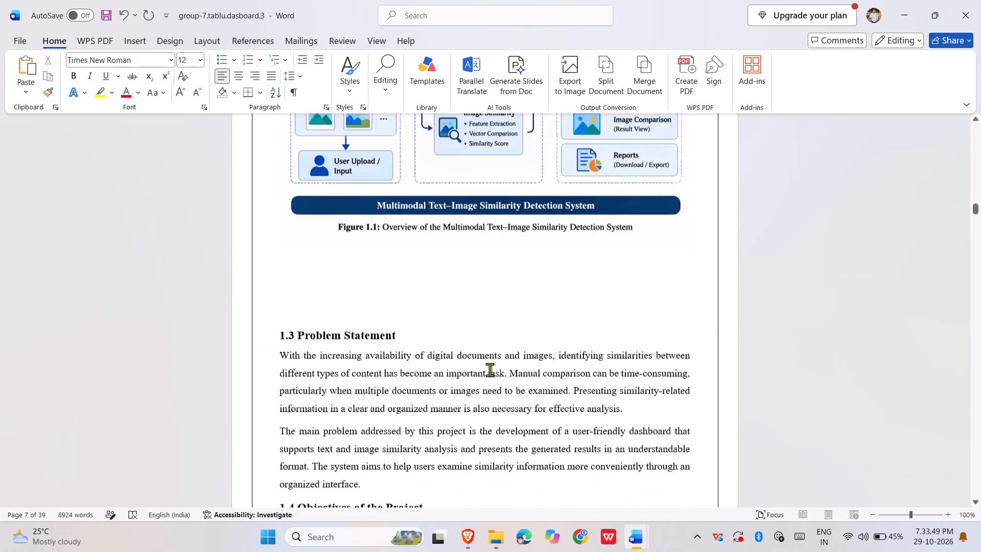
{"action": "scroll", "coordinate": [489, 370], "scroll_direction": "down", "scroll_amount": 20}
{"action": "scroll", "coordinate": [489, 370], "scroll_direction": "down", "scroll_amount": 7}
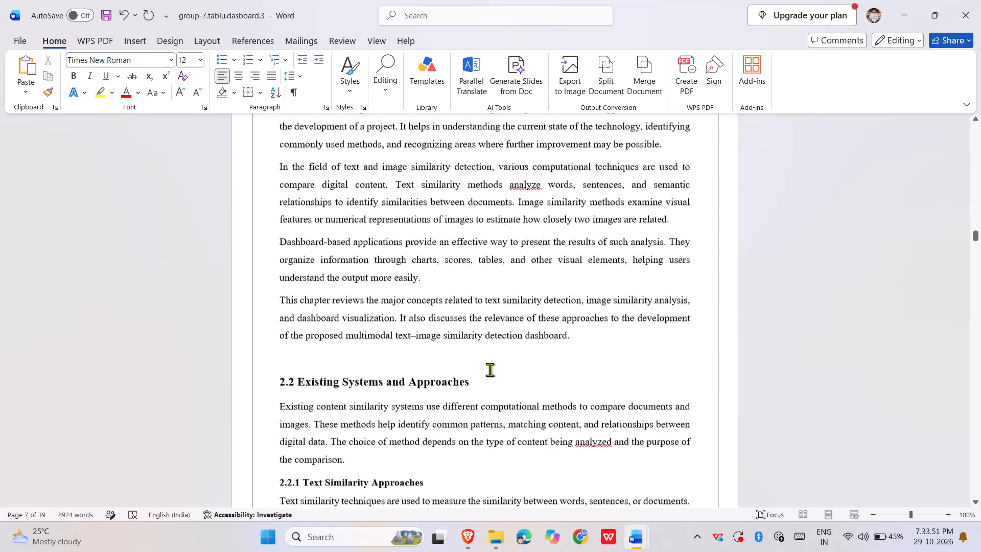
{"action": "scroll", "coordinate": [489, 370], "scroll_direction": "down", "scroll_amount": 15}
{"action": "scroll", "coordinate": [489, 370], "scroll_direction": "down", "scroll_amount": 7}
{"action": "scroll", "coordinate": [489, 370], "scroll_direction": "down", "scroll_amount": 16}
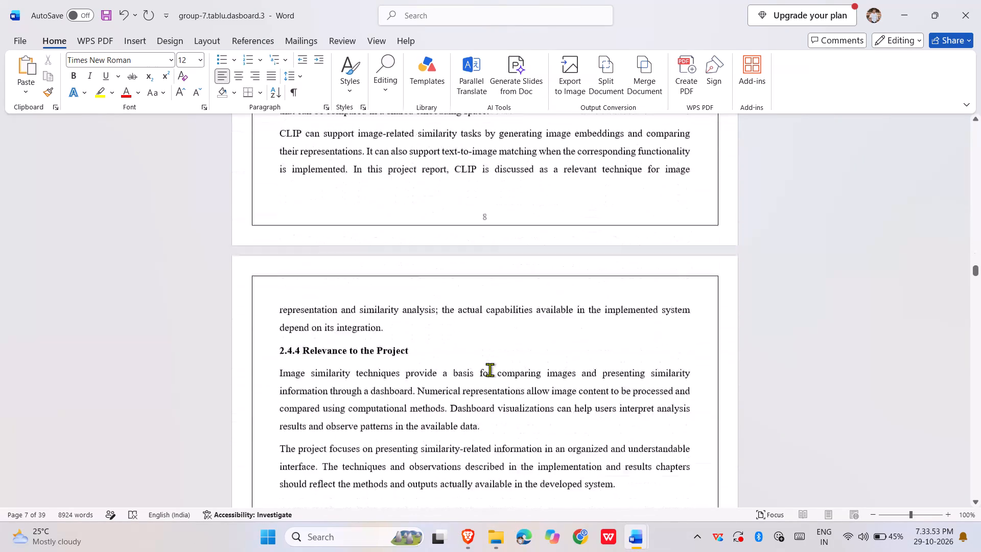
{"action": "scroll", "coordinate": [489, 370], "scroll_direction": "down", "scroll_amount": 12}
{"action": "scroll", "coordinate": [489, 370], "scroll_direction": "down", "scroll_amount": 18}
{"action": "scroll", "coordinate": [489, 370], "scroll_direction": "down", "scroll_amount": 7}
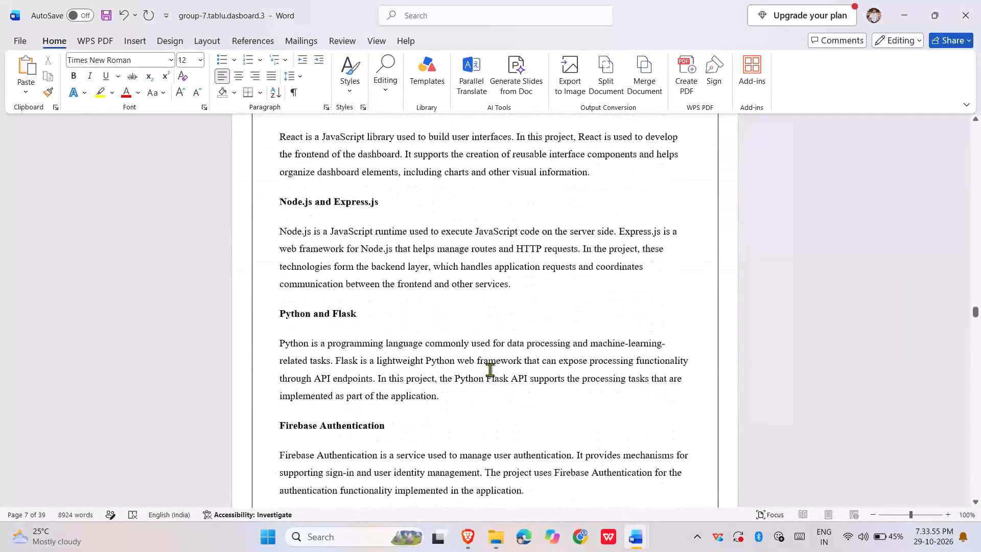
{"action": "scroll", "coordinate": [489, 370], "scroll_direction": "down", "scroll_amount": 11}
{"action": "scroll", "coordinate": [489, 370], "scroll_direction": "down", "scroll_amount": 20}
{"action": "scroll", "coordinate": [489, 370], "scroll_direction": "down", "scroll_amount": 10}
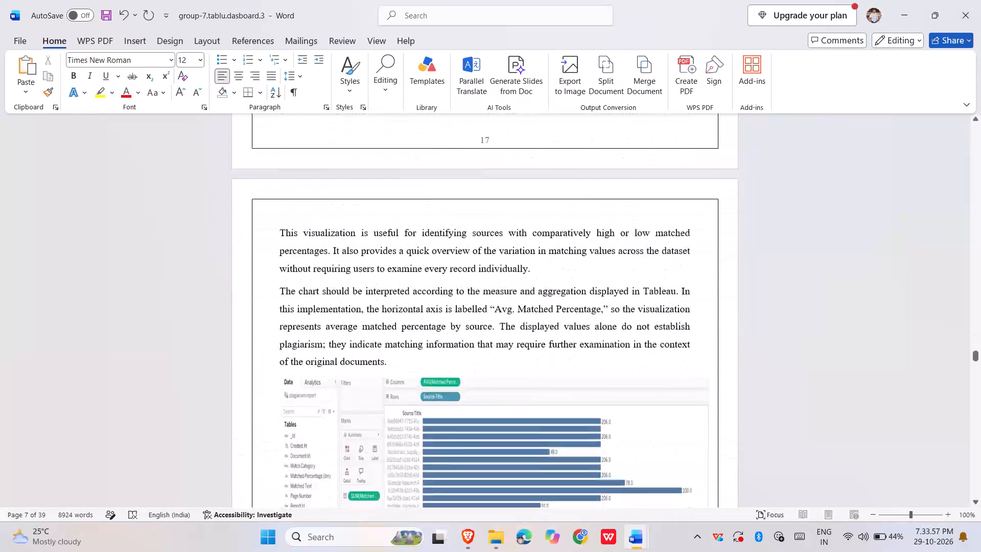
{"action": "scroll", "coordinate": [489, 370], "scroll_direction": "down", "scroll_amount": 20}
{"action": "scroll", "coordinate": [489, 370], "scroll_direction": "down", "scroll_amount": 18}
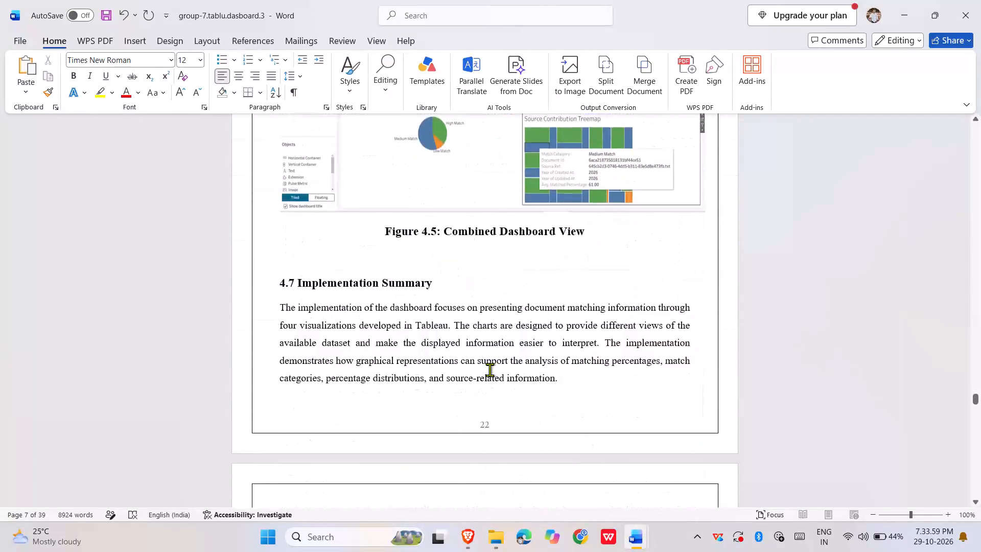
{"action": "scroll", "coordinate": [489, 370], "scroll_direction": "down", "scroll_amount": 18}
{"action": "scroll", "coordinate": [489, 370], "scroll_direction": "down", "scroll_amount": 14}
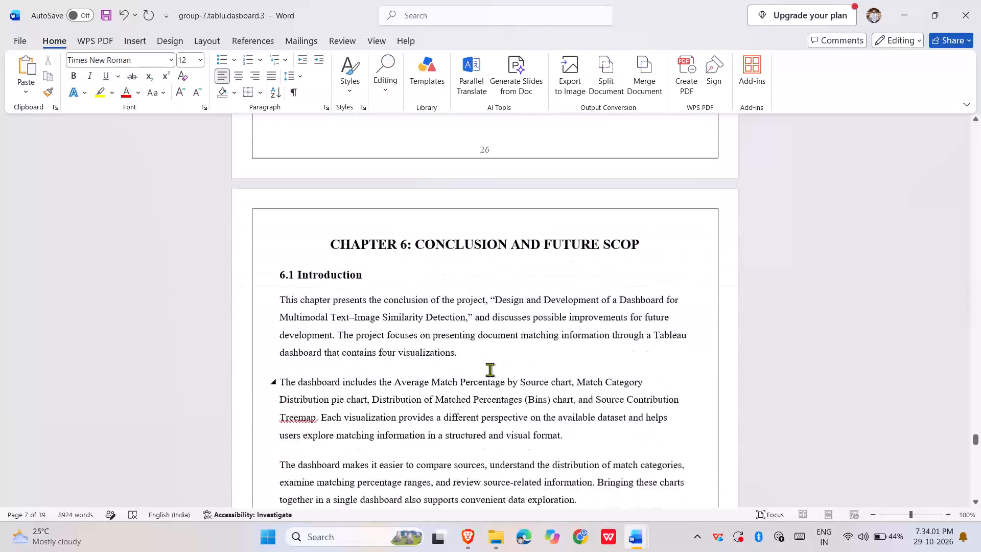
{"action": "scroll", "coordinate": [489, 370], "scroll_direction": "down", "scroll_amount": 13}
{"action": "scroll", "coordinate": [489, 370], "scroll_direction": "down", "scroll_amount": 17}
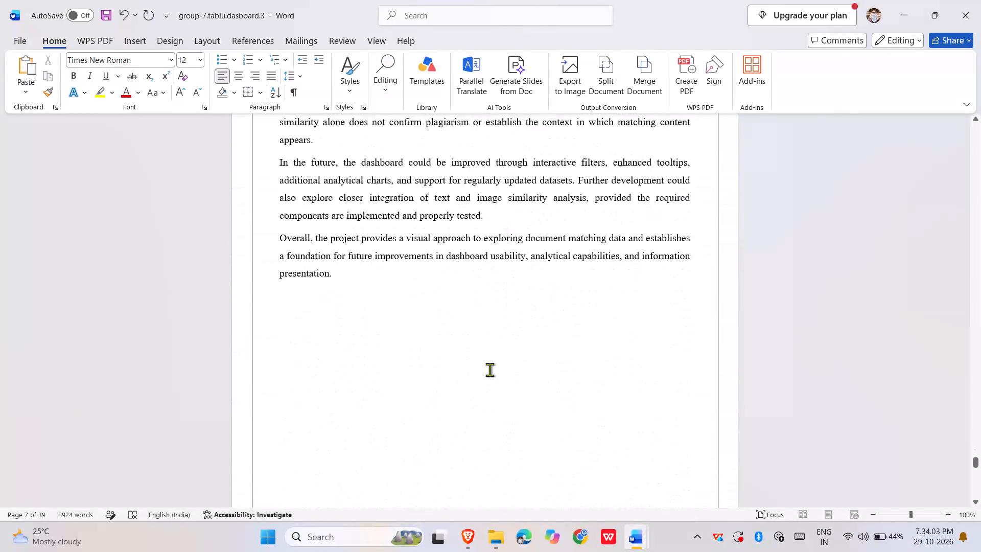
{"action": "scroll", "coordinate": [489, 370], "scroll_direction": "down", "scroll_amount": 17}
{"action": "scroll", "coordinate": [489, 370], "scroll_direction": "down", "scroll_amount": 8}
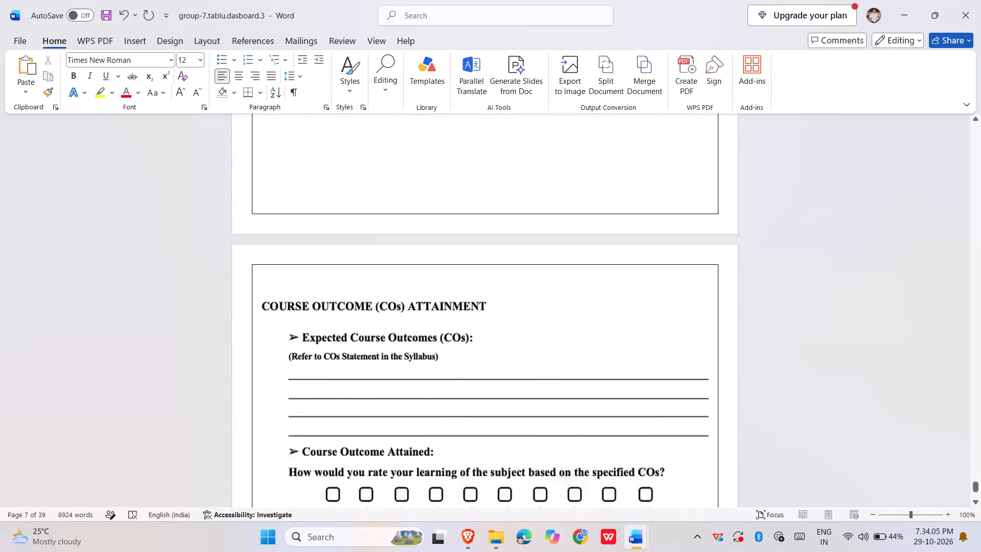
{"action": "scroll", "coordinate": [489, 370], "scroll_direction": "down", "scroll_amount": 8}
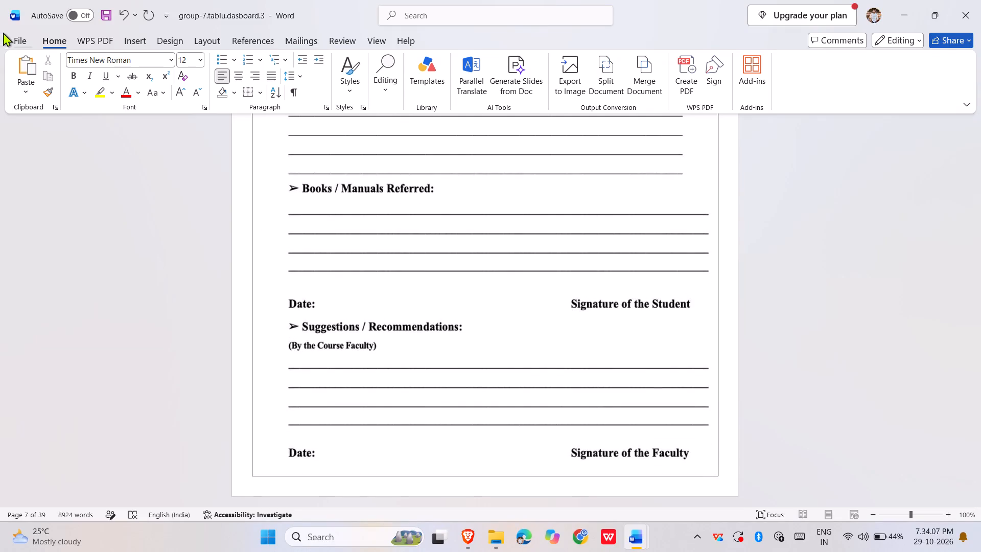
Save a copy of the report as a Word document named group-7.tablu.dasboard.final in the 5th sem folder.
{"action": "left_click", "coordinate": [14, 43]}
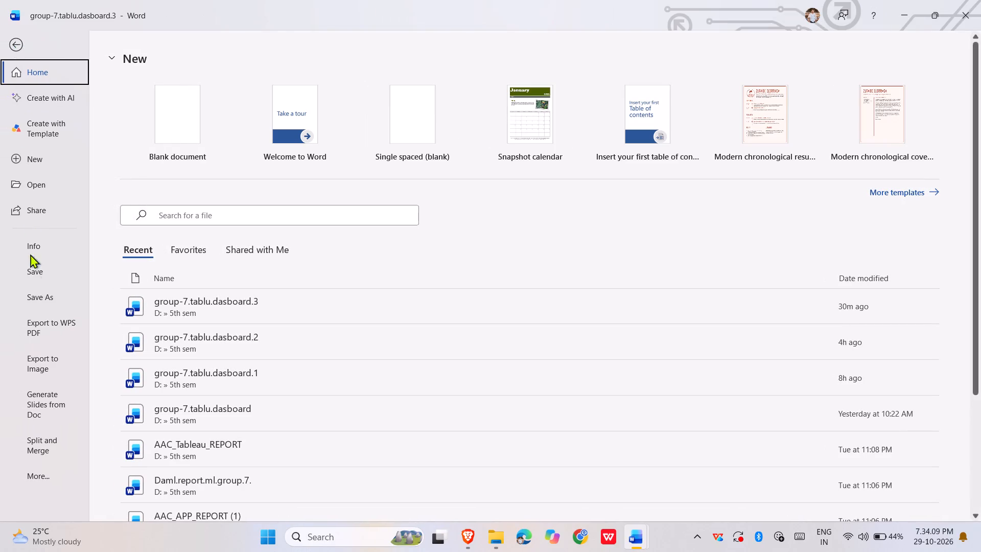
{"action": "left_click", "coordinate": [39, 296]}
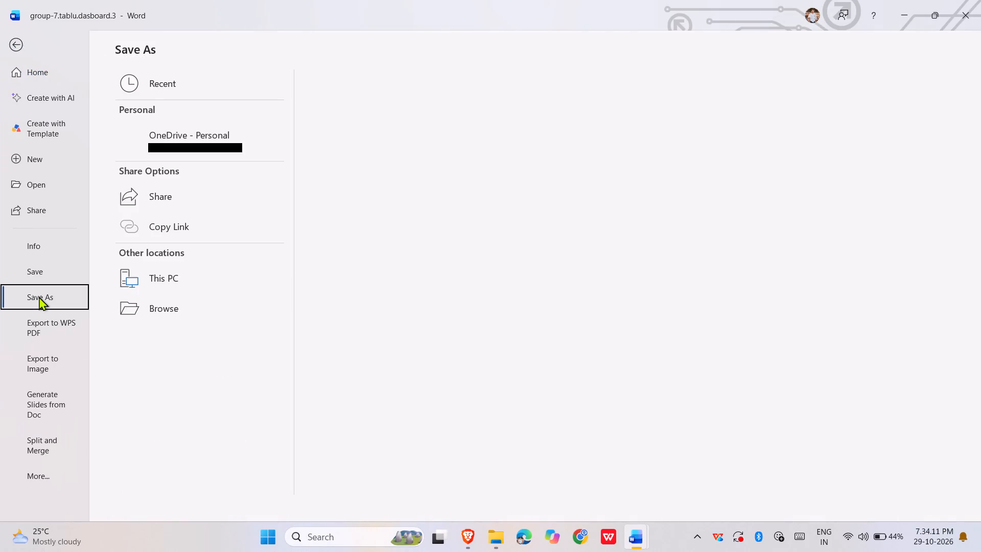
{"action": "left_click", "coordinate": [181, 343]}
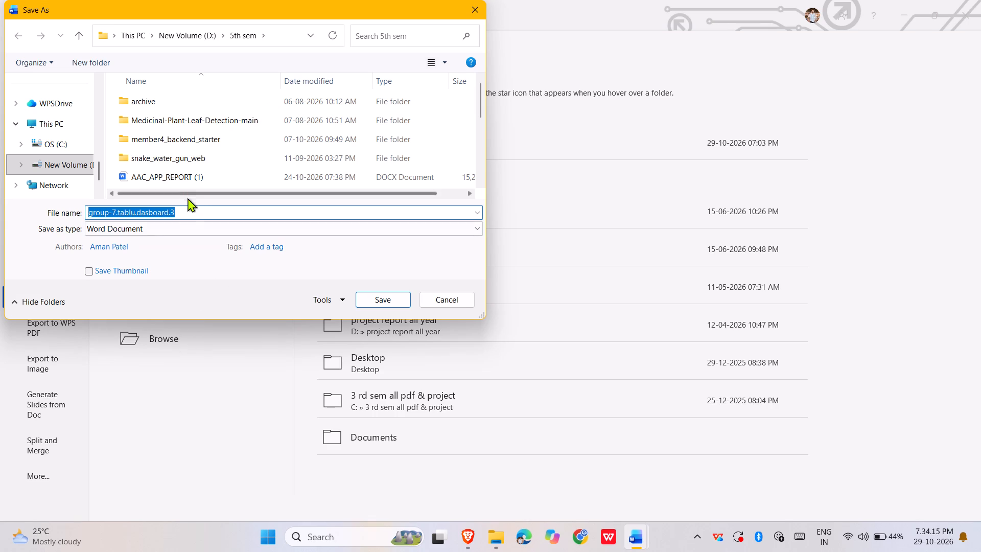
{"action": "left_click", "coordinate": [188, 214]}
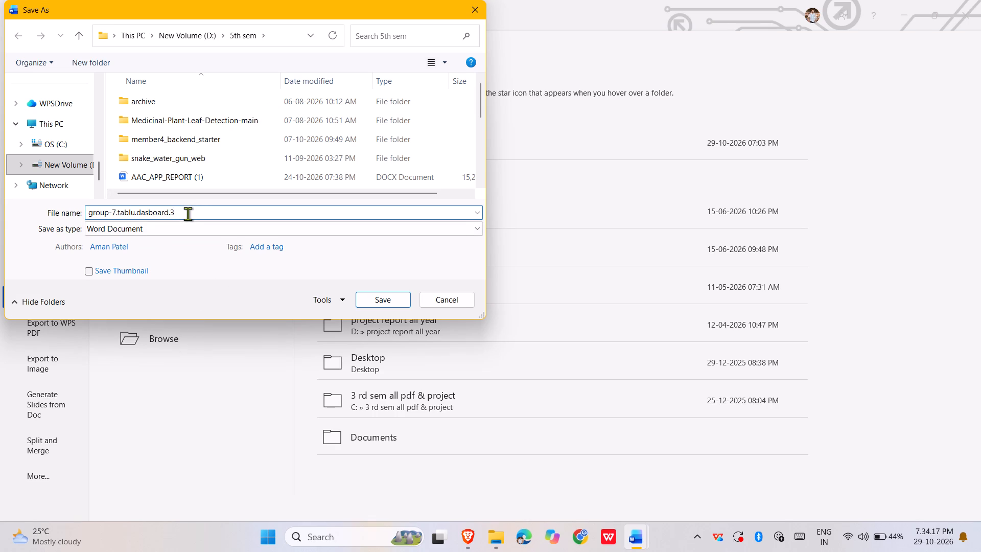
{"action": "key", "text": "BackSpace"}
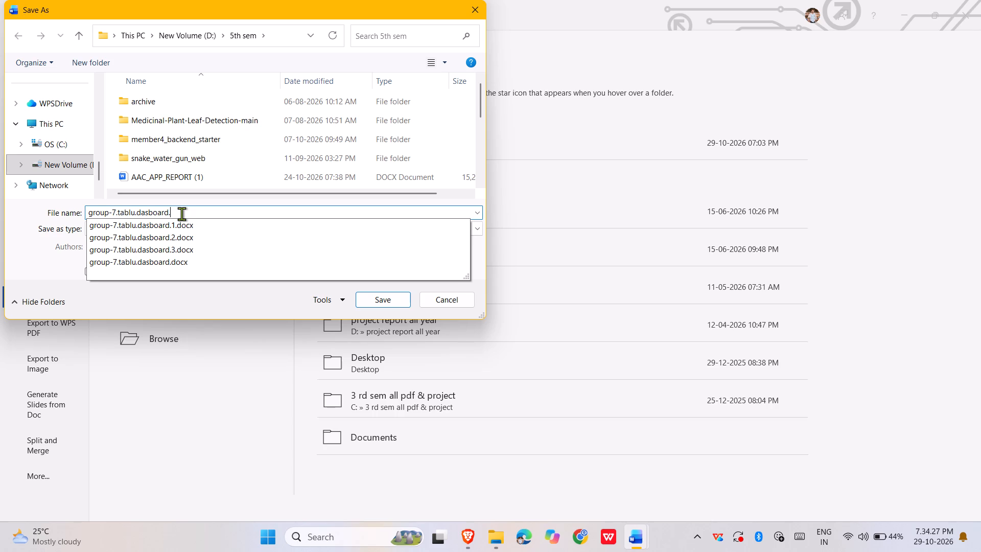
{"action": "type", "text": "final"}
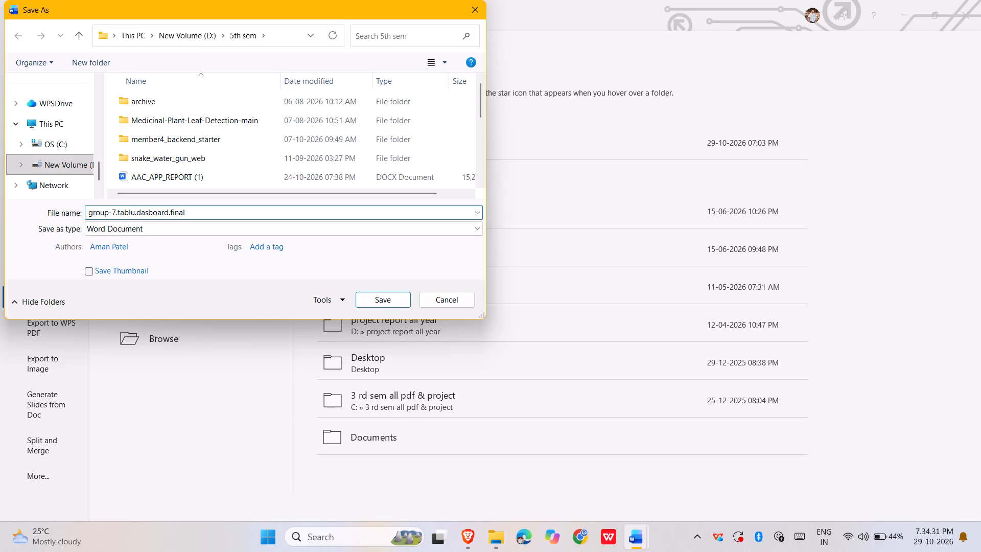
{"action": "left_click", "coordinate": [383, 298]}
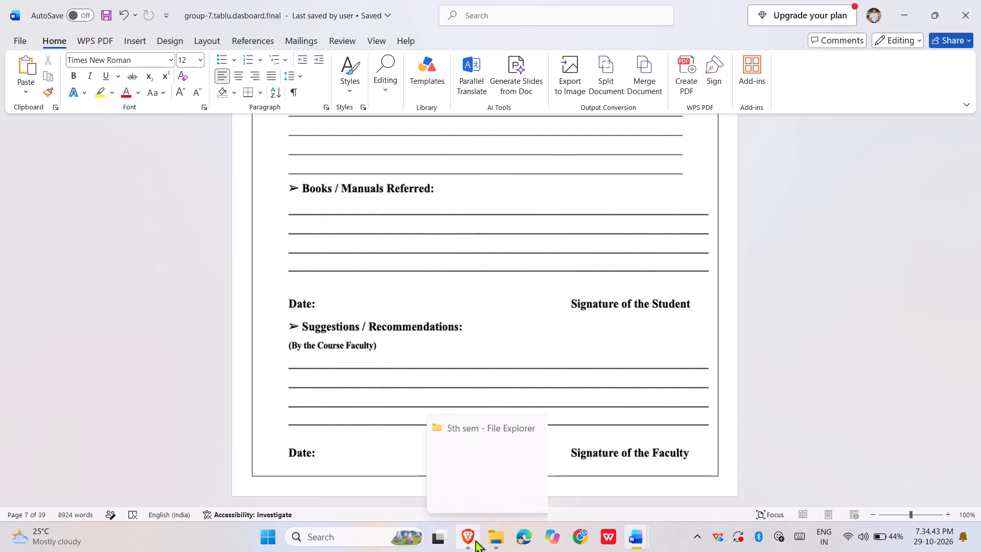
Switch to File Explorer and bring up the file actions for the group-7.tablu.dasboard.final document in the 5th sem folder.
{"action": "left_click", "coordinate": [493, 540]}
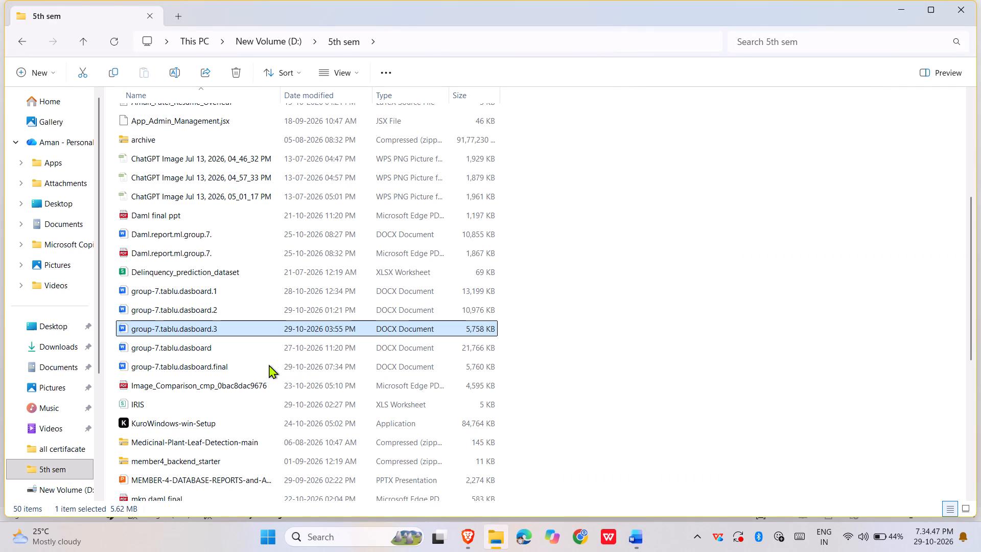
{"action": "right_click", "coordinate": [244, 365]}
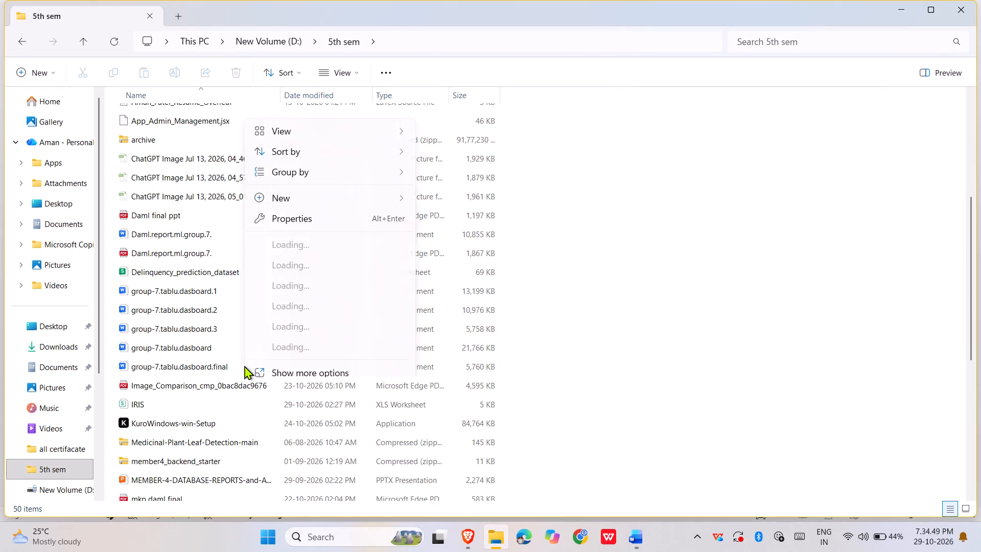
{"action": "left_click", "coordinate": [225, 368]}
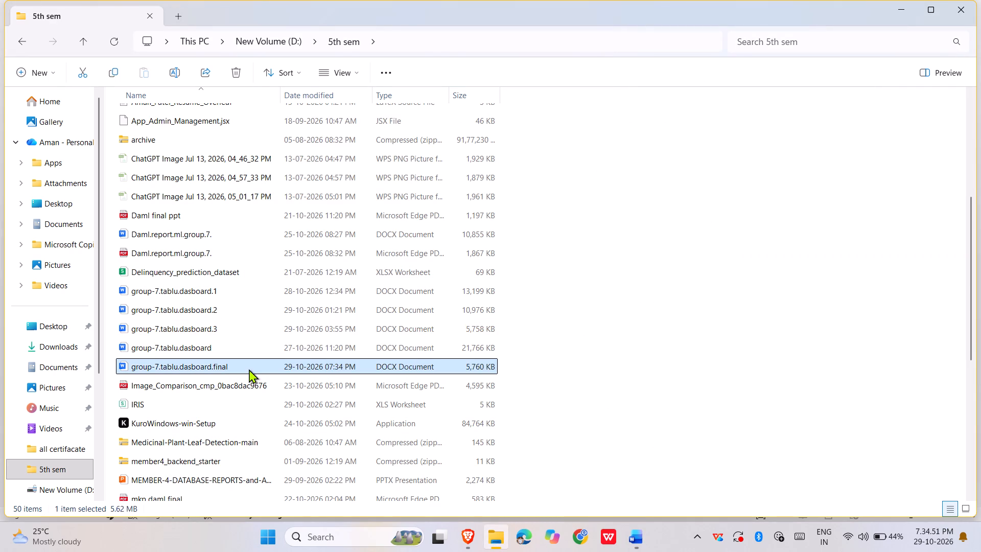